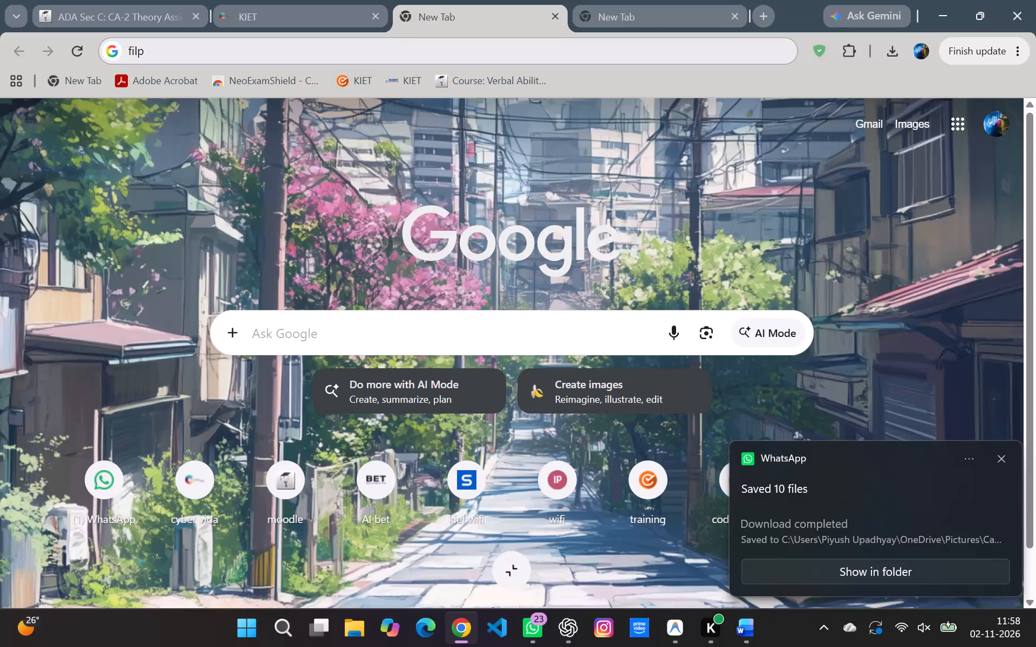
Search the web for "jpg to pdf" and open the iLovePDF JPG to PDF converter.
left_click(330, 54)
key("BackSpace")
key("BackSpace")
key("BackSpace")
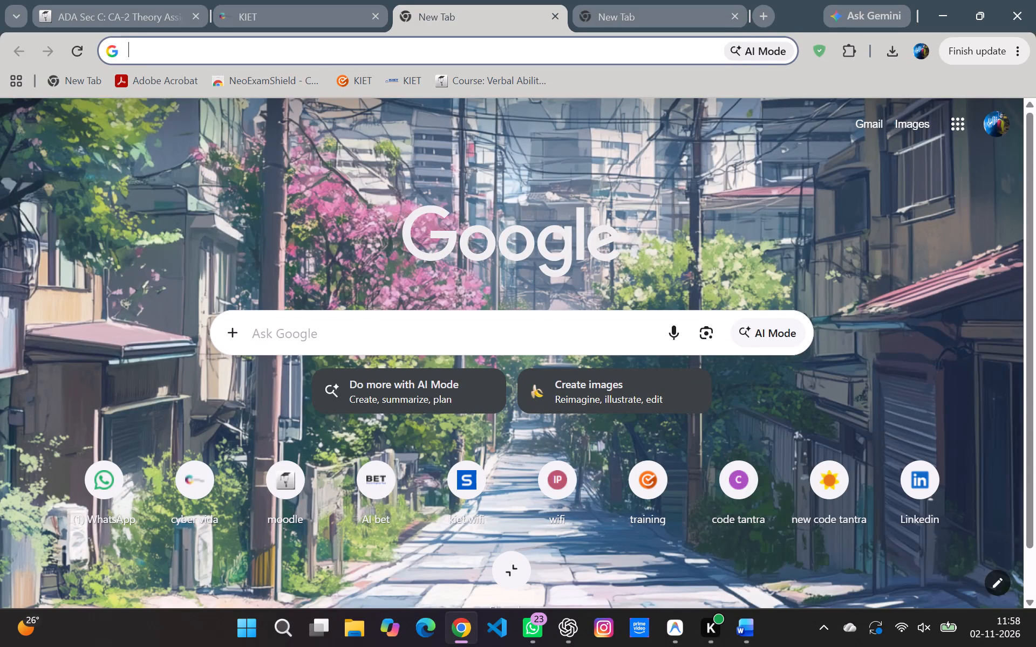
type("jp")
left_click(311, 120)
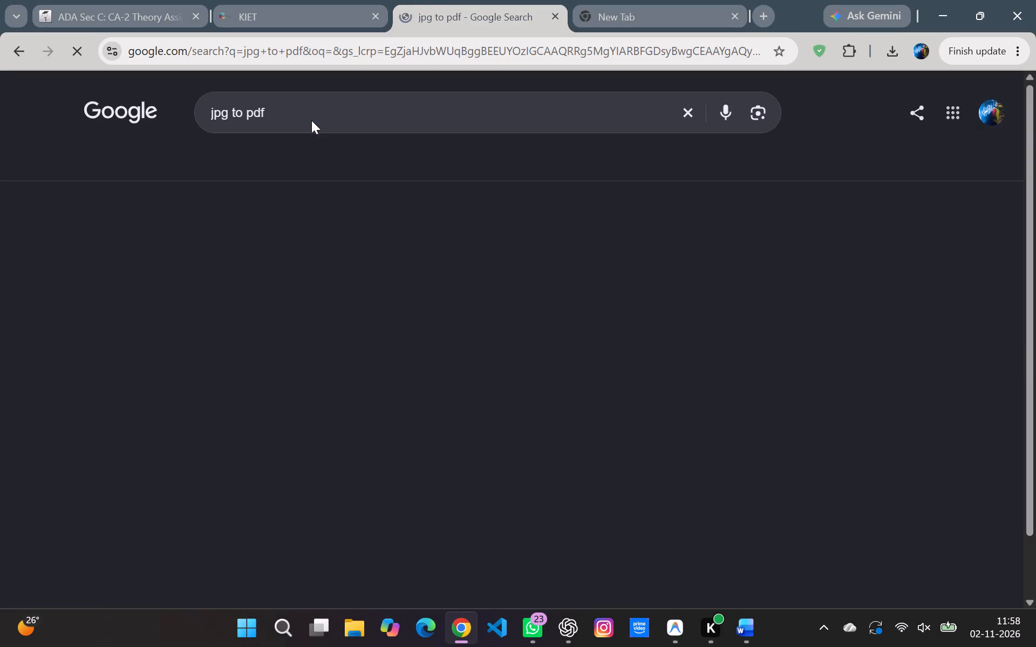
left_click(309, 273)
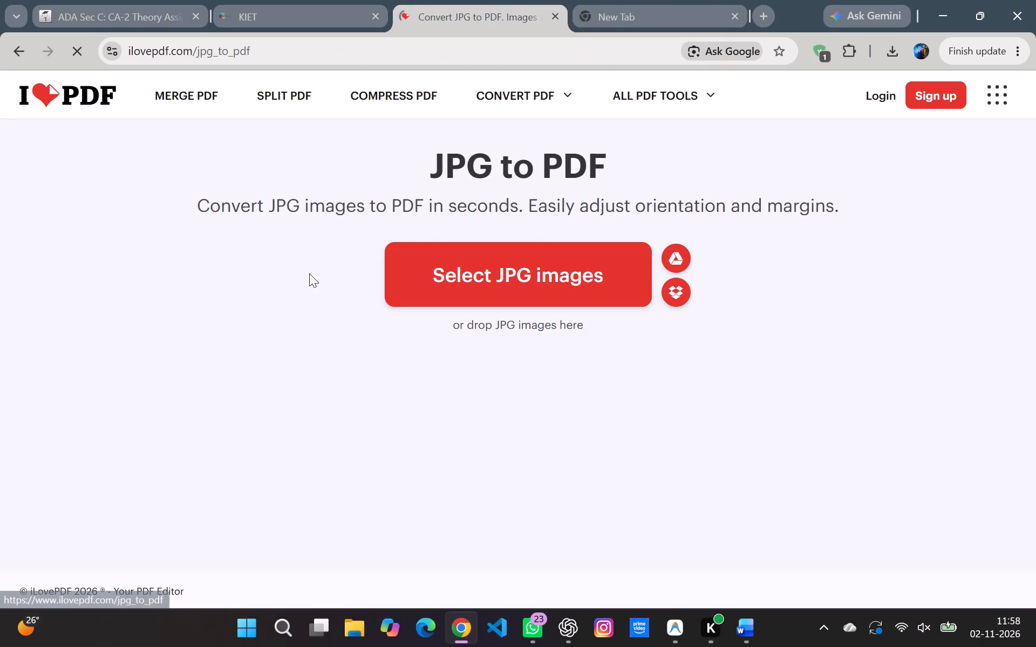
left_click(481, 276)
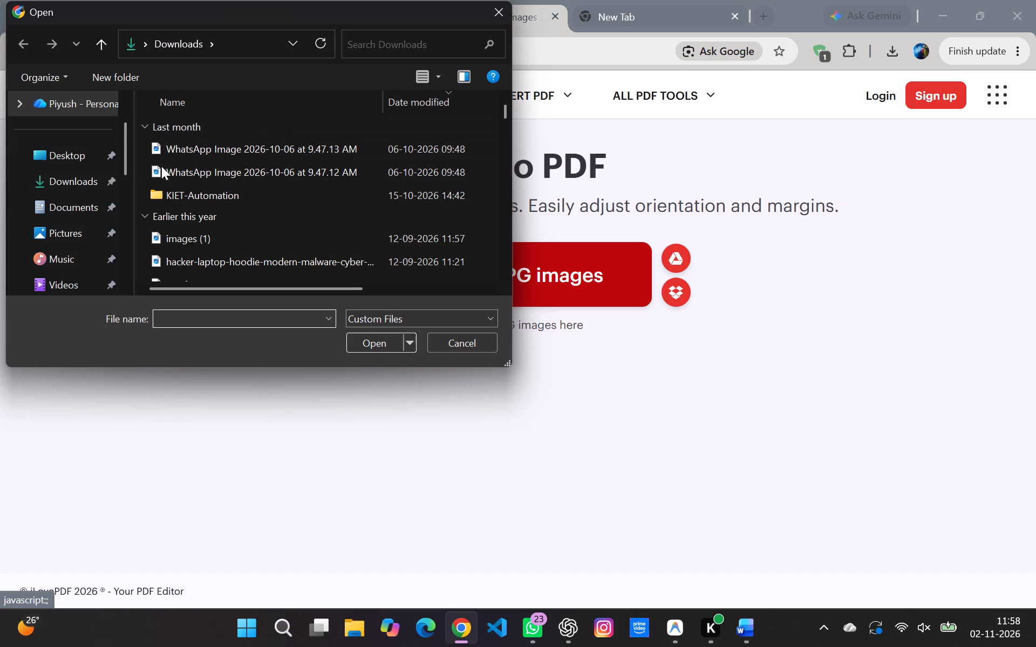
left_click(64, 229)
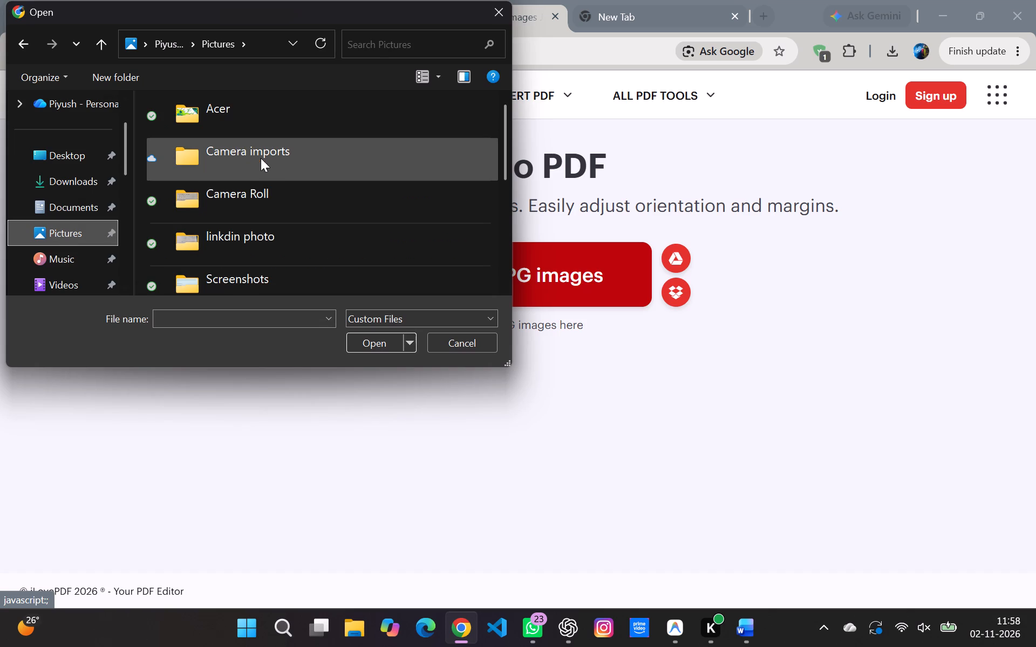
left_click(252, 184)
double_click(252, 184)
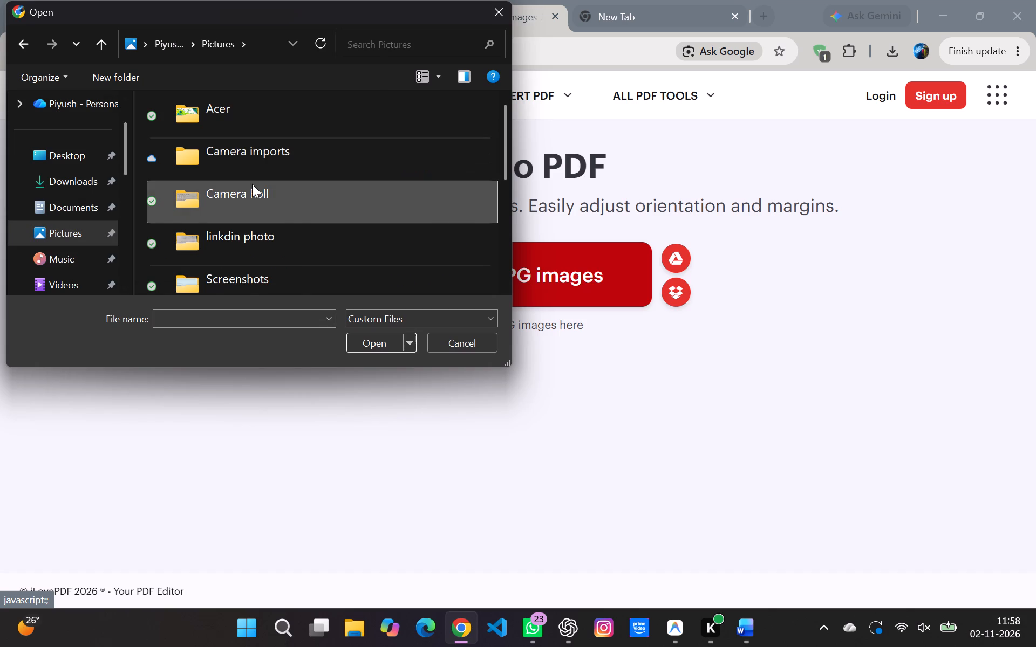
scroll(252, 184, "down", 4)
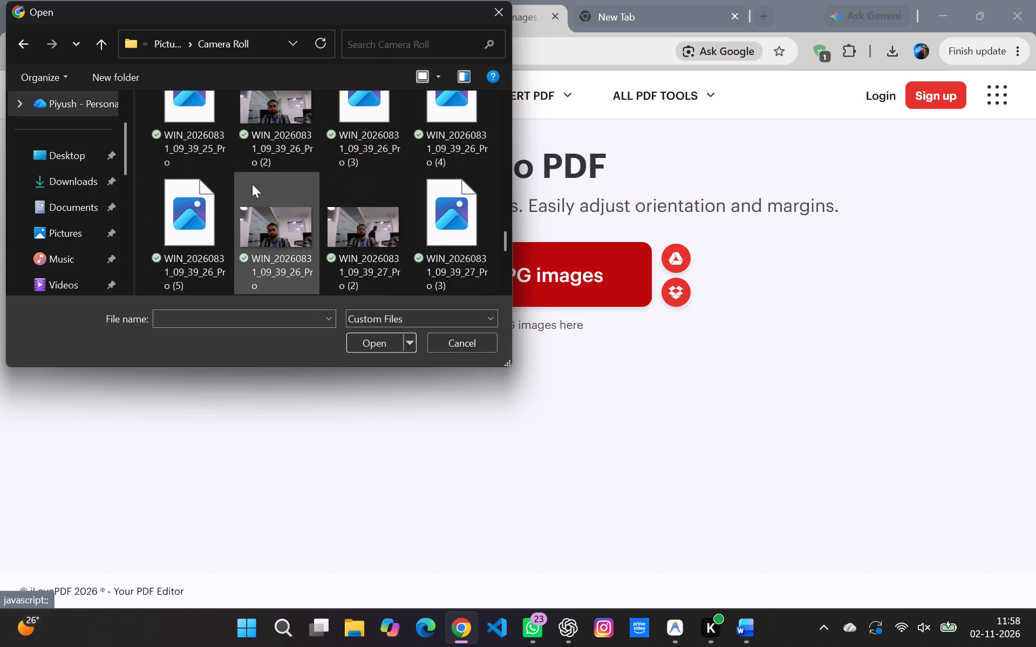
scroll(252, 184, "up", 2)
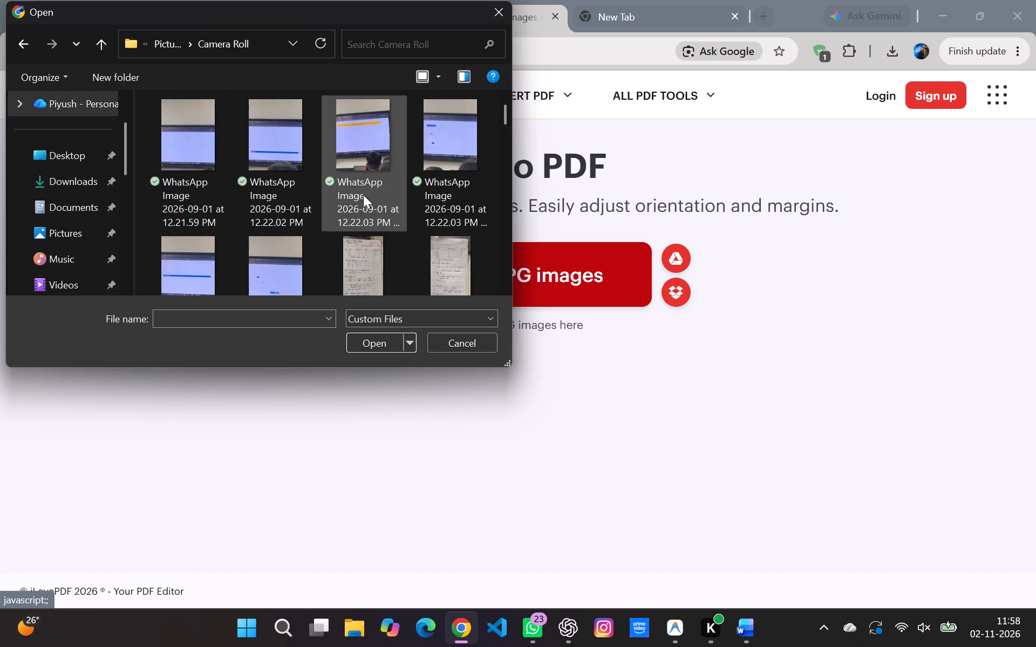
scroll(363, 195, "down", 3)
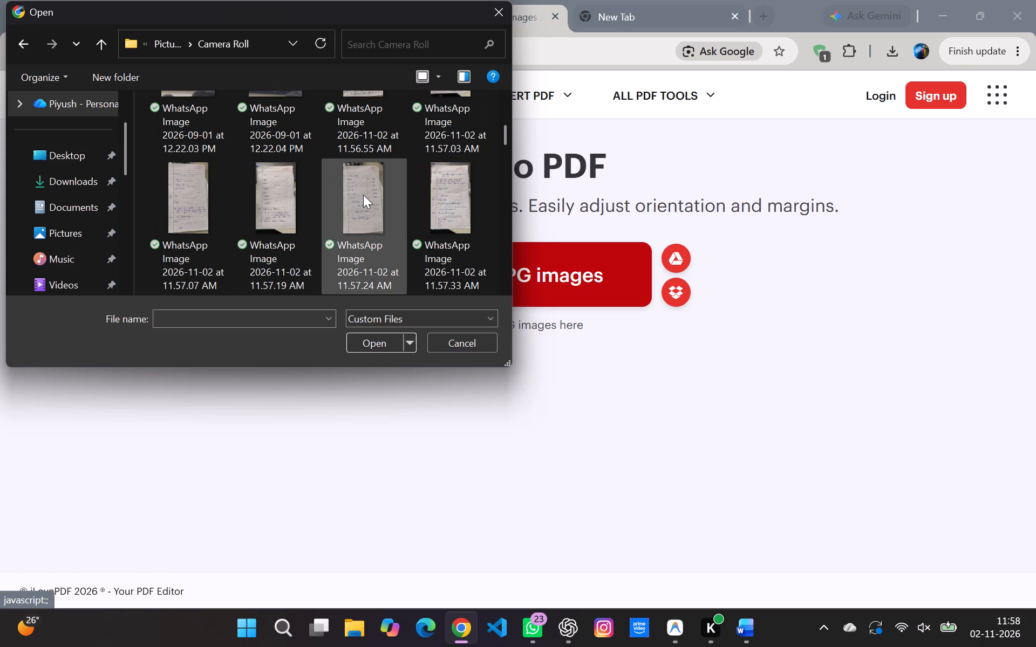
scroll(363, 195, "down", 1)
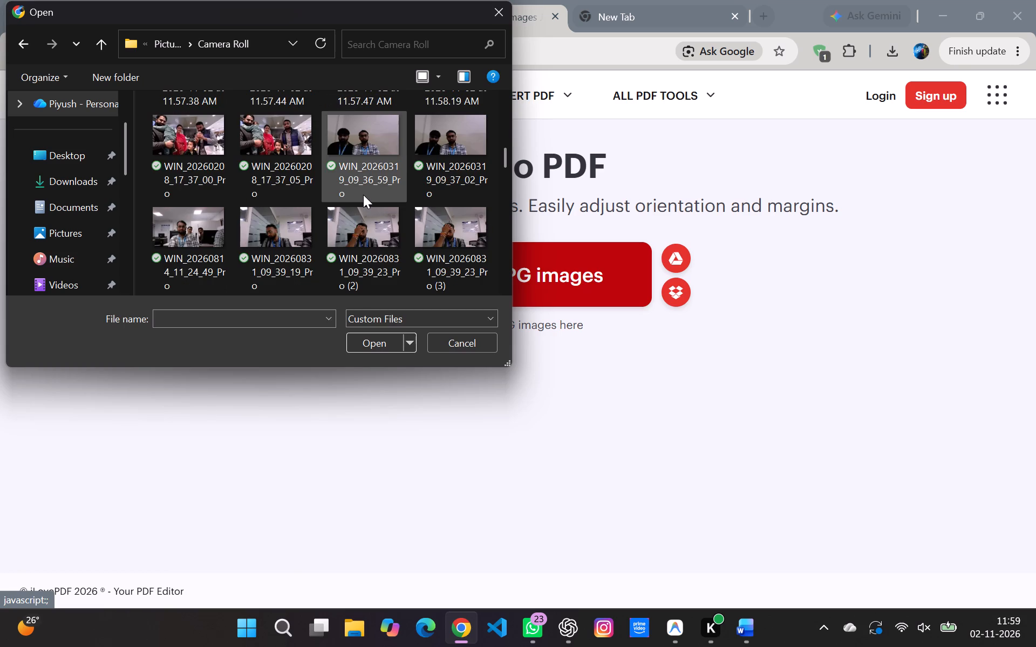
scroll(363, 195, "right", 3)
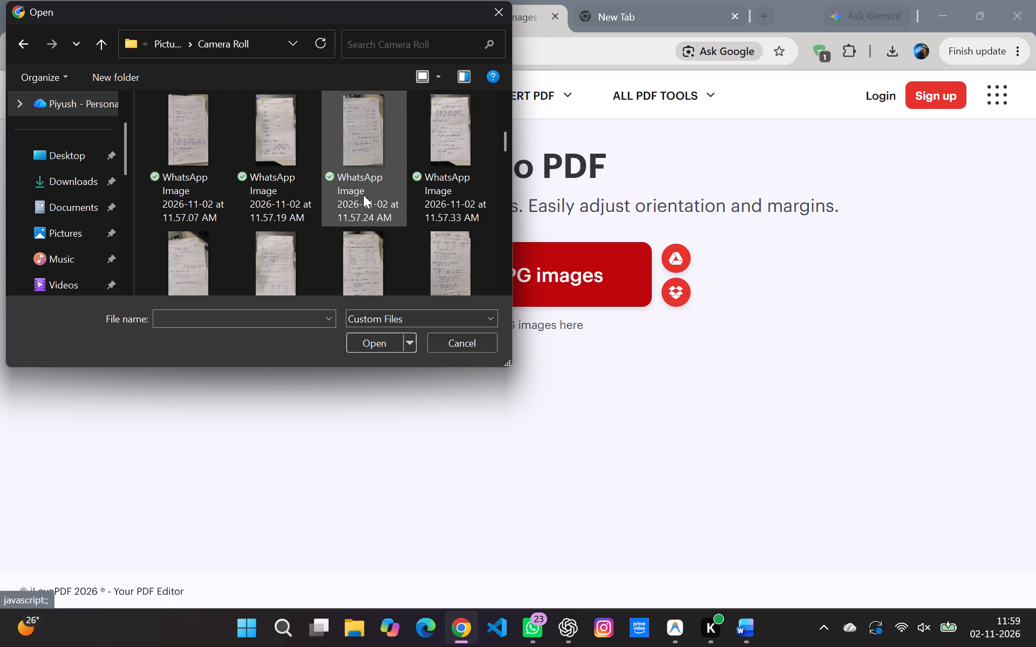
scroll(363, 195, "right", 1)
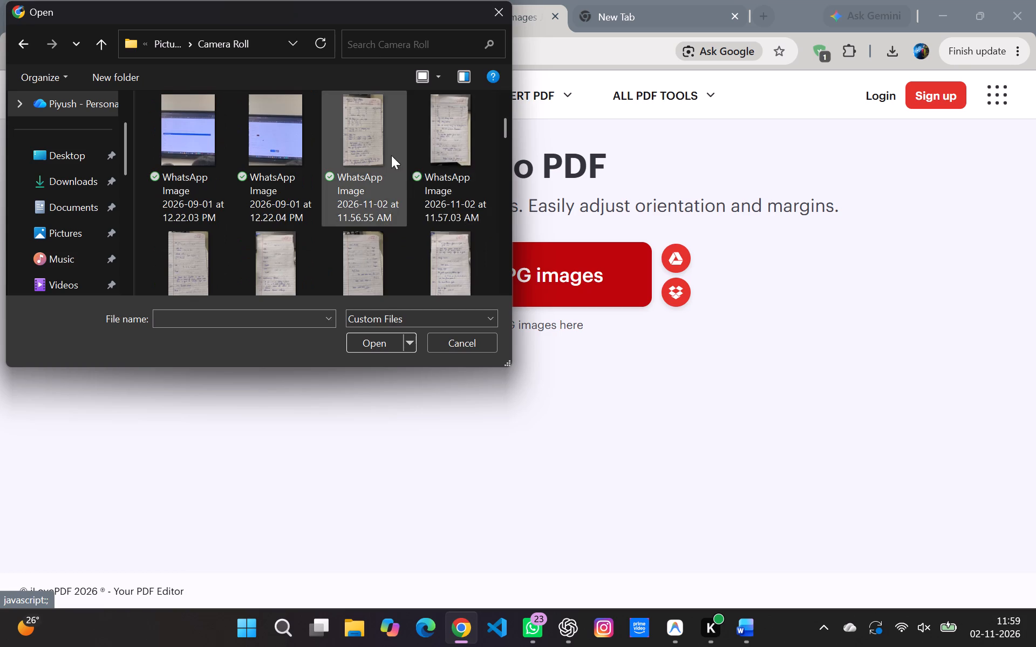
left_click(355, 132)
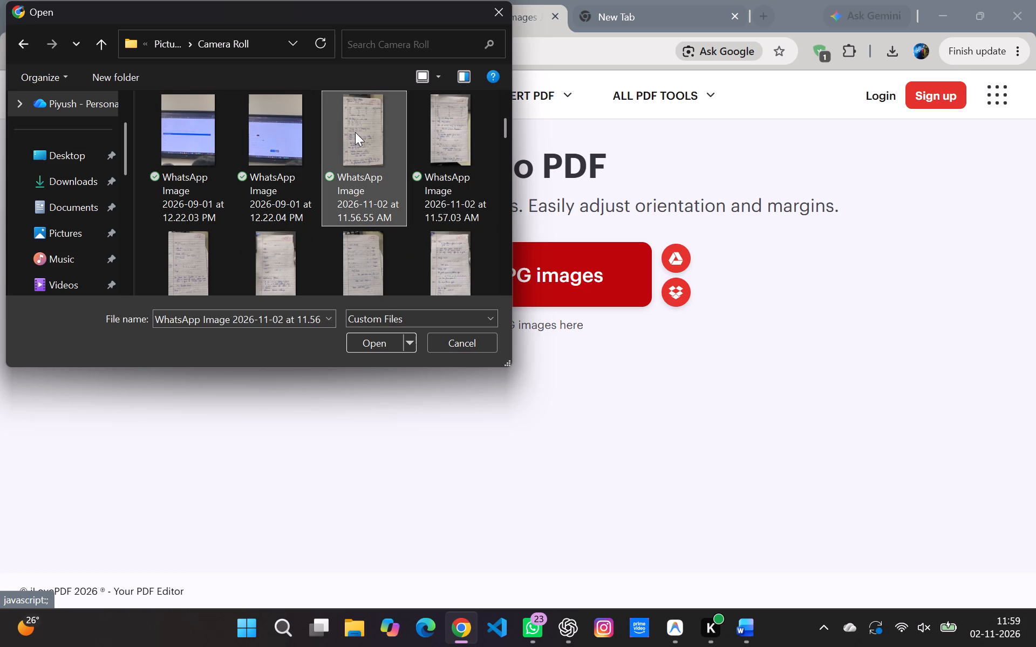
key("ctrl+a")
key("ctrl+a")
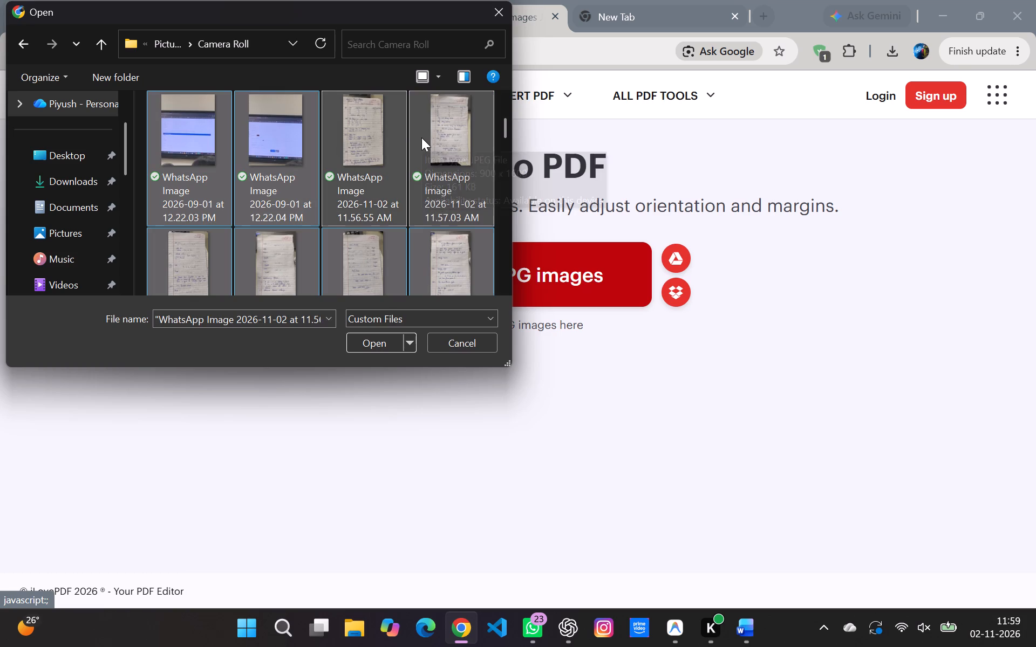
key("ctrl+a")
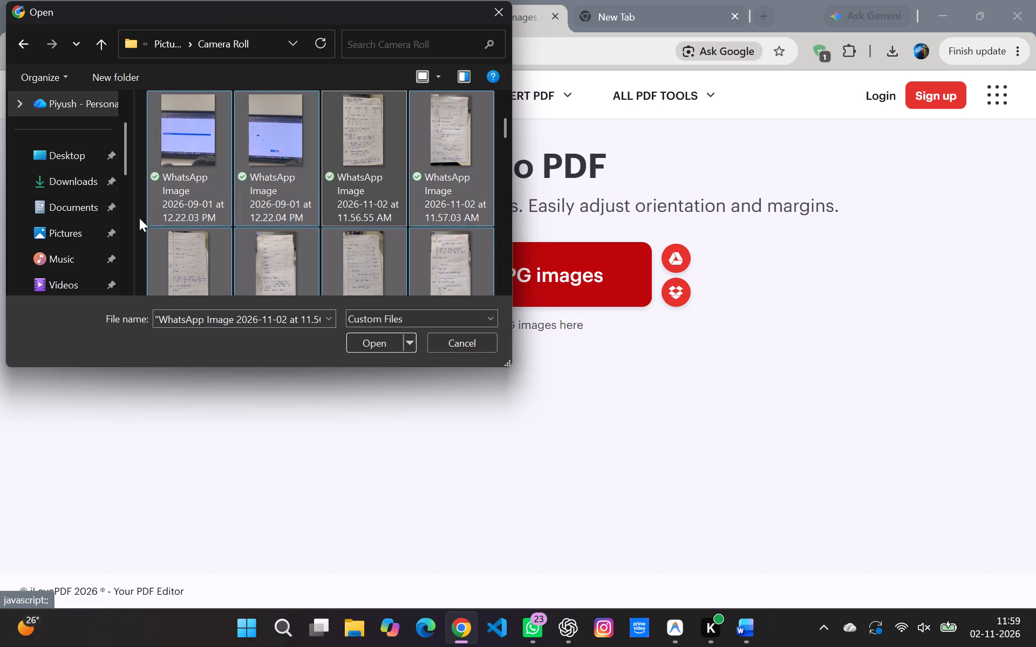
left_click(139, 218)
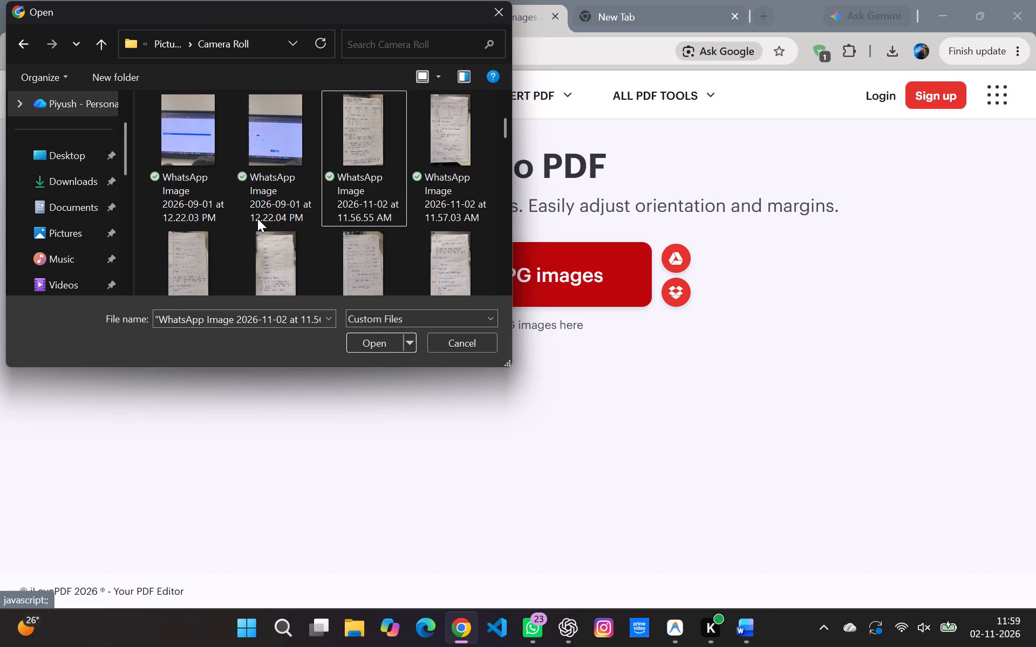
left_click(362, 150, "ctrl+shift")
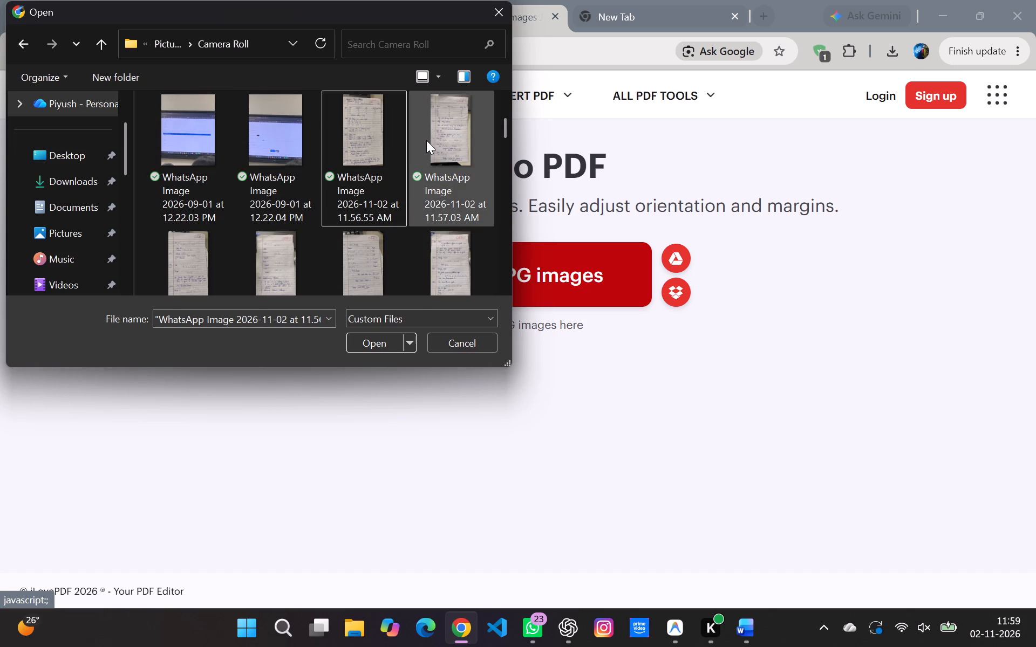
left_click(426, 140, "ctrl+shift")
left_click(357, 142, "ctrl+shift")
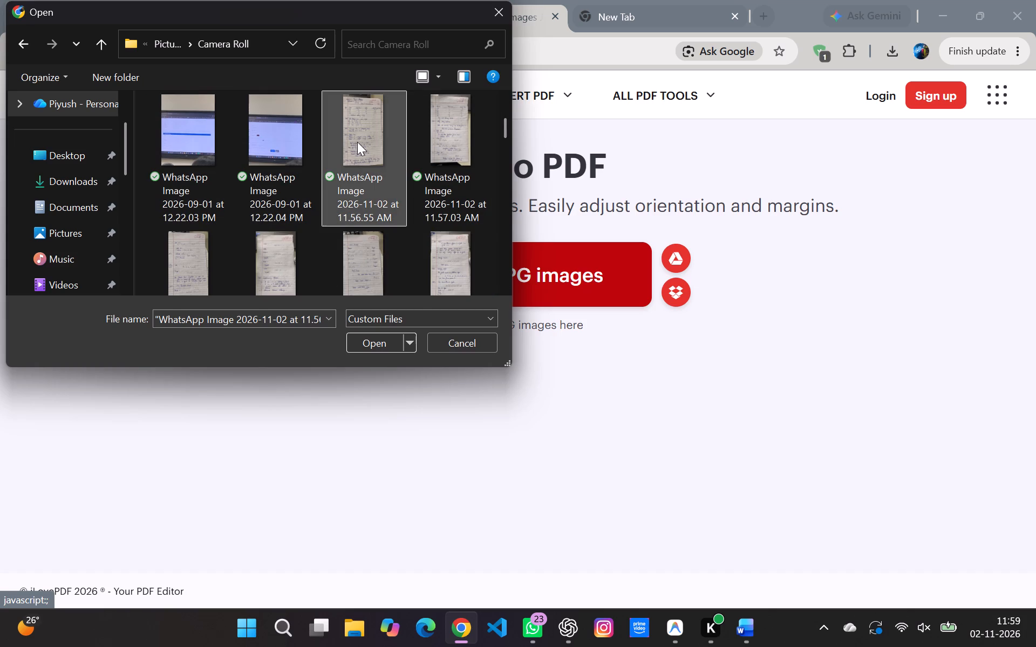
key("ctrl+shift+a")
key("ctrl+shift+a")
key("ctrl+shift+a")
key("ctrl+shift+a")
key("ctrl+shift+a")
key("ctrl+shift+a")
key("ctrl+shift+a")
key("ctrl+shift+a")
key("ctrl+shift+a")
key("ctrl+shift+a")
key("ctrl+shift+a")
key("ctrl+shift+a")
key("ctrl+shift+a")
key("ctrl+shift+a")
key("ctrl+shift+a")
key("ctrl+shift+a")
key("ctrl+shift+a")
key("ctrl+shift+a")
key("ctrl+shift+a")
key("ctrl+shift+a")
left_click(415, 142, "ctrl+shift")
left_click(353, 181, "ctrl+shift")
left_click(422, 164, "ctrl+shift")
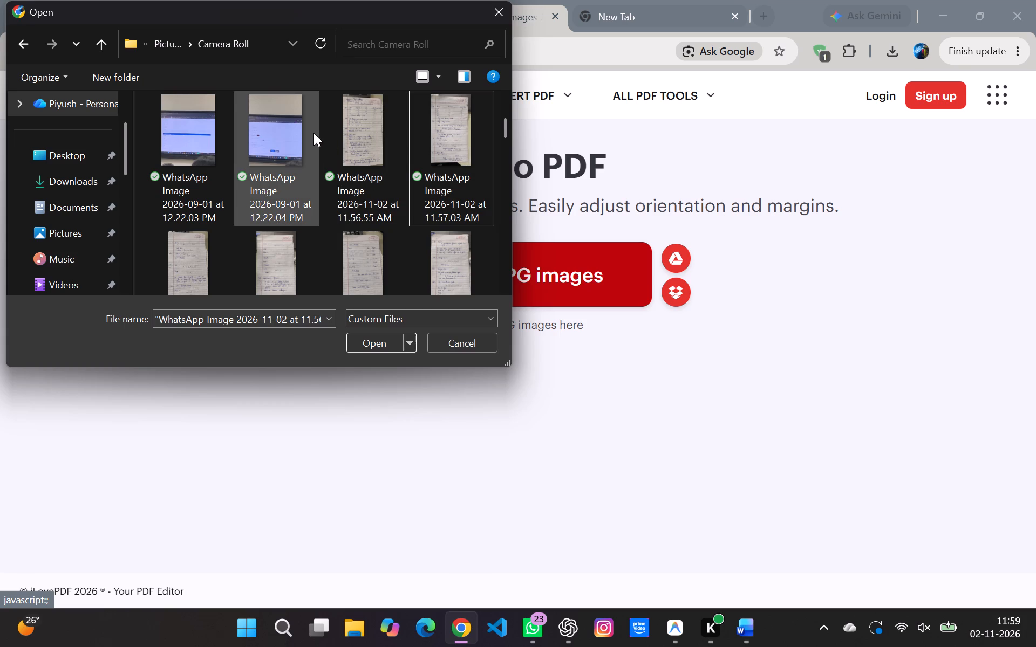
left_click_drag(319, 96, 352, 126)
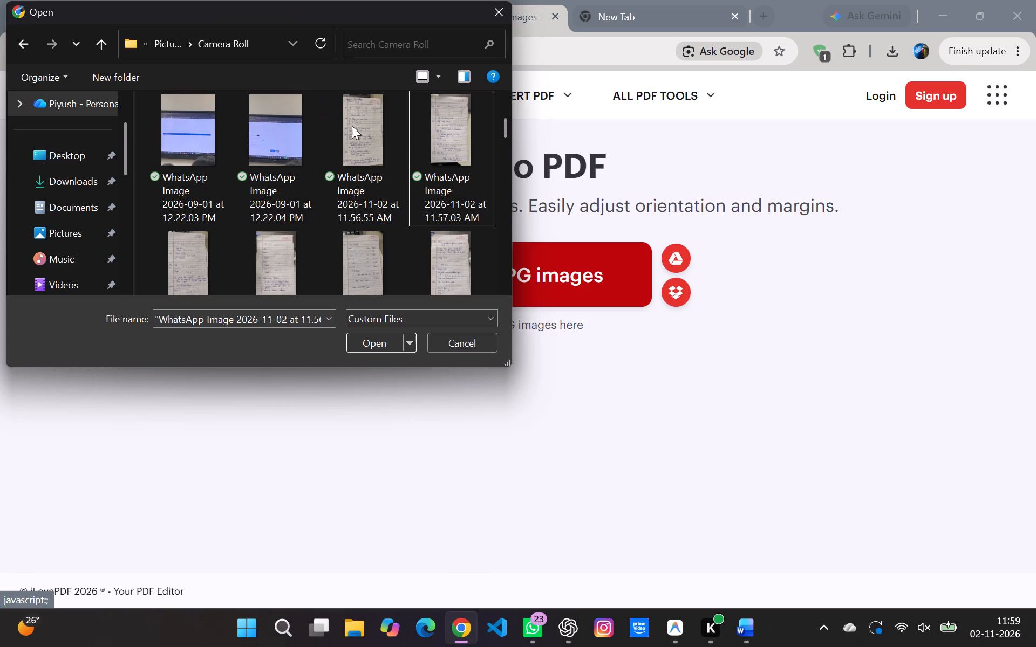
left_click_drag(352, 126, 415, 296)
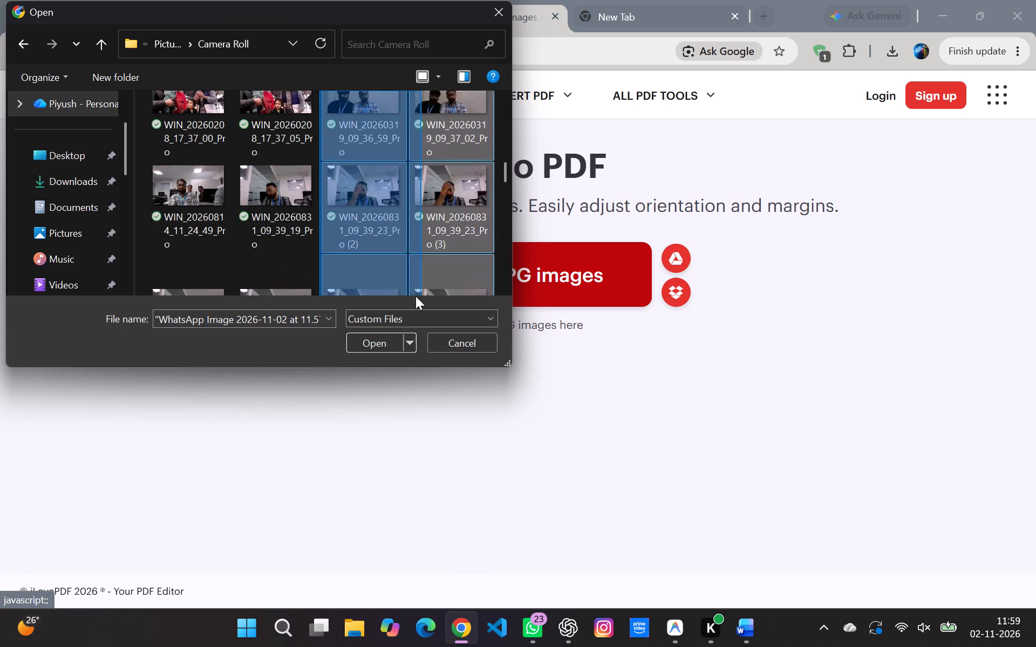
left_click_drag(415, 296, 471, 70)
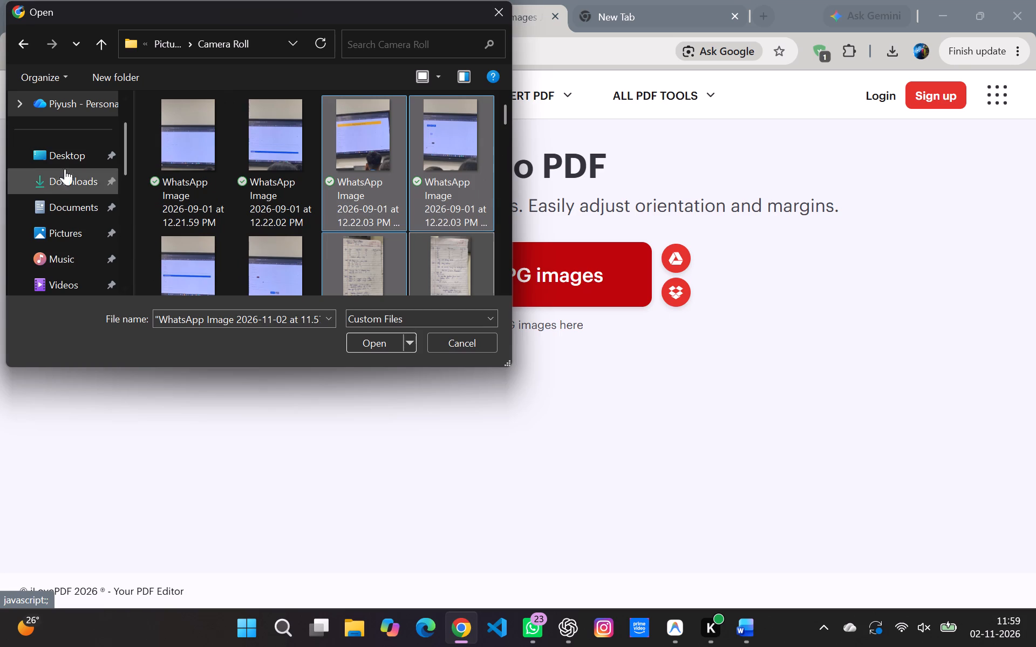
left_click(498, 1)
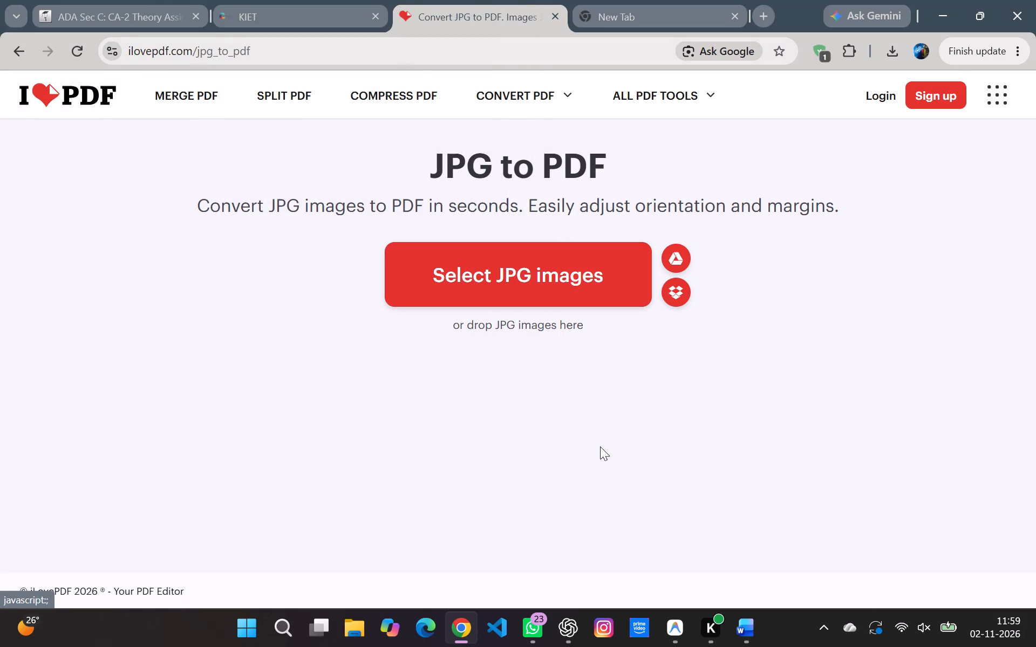
Add 12 consecutive Camera Roll images to the converter, from the last two 2026-09-01 WhatsApp photos through WhatsApp Image 2026-11-02 at 11.58.19 AM.
left_click(509, 267)
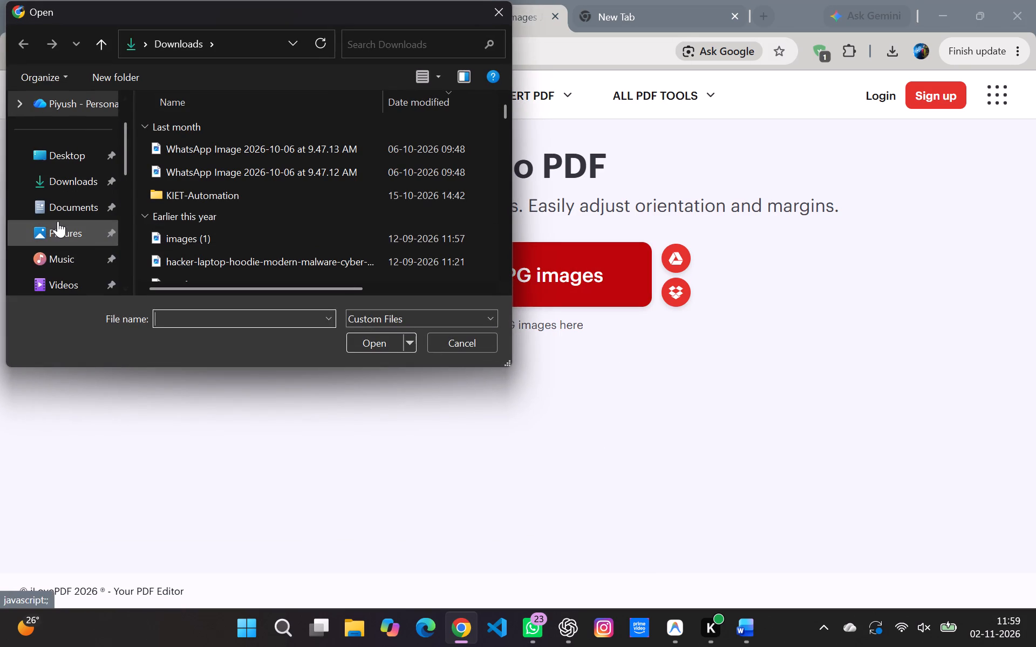
left_click(58, 222)
left_click(212, 185)
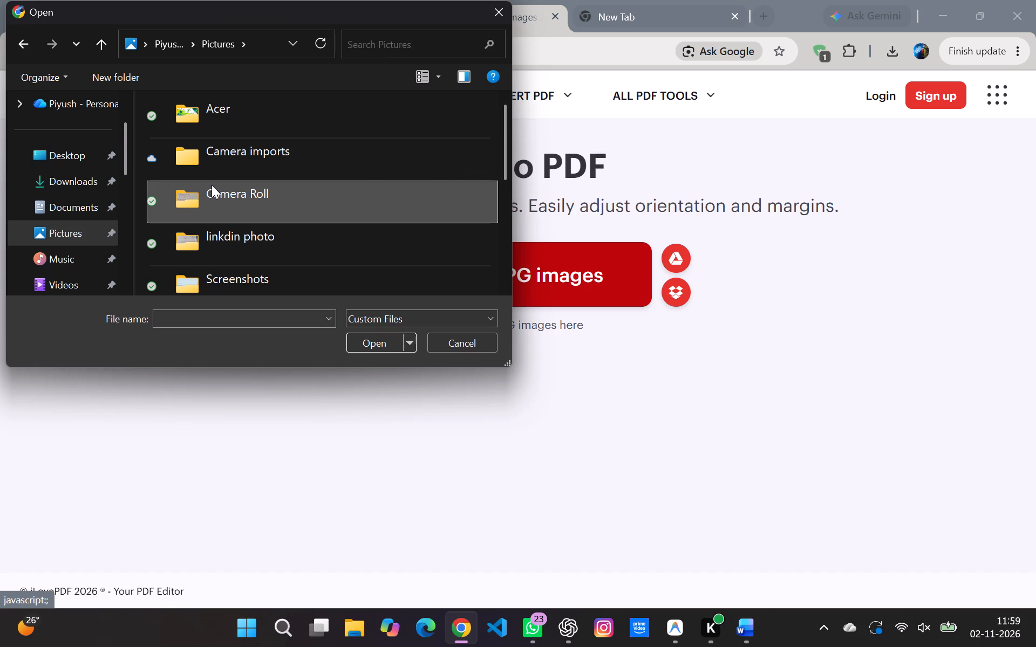
double_click(212, 185)
scroll(212, 185, "down", 1)
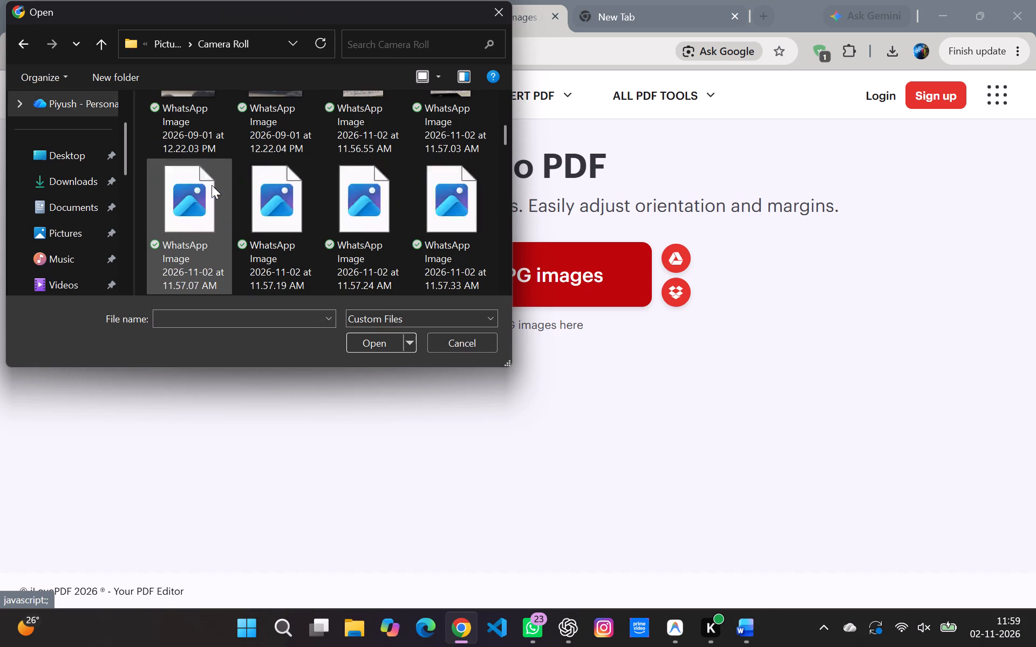
scroll(212, 185, "down", 1)
scroll(213, 180, "up", 1)
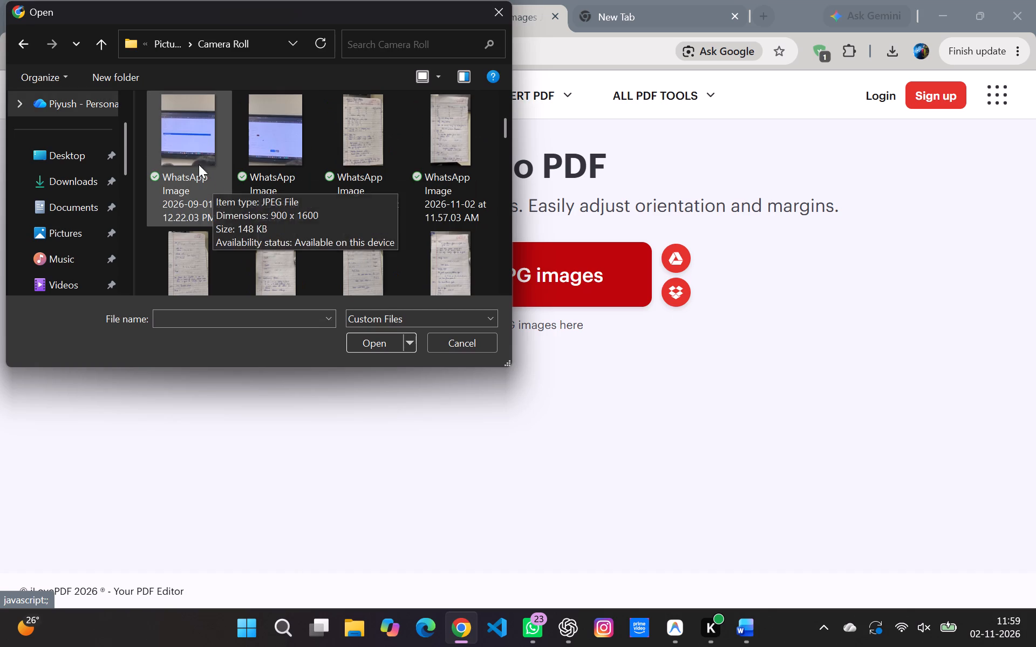
left_click_drag(140, 135, 453, 231)
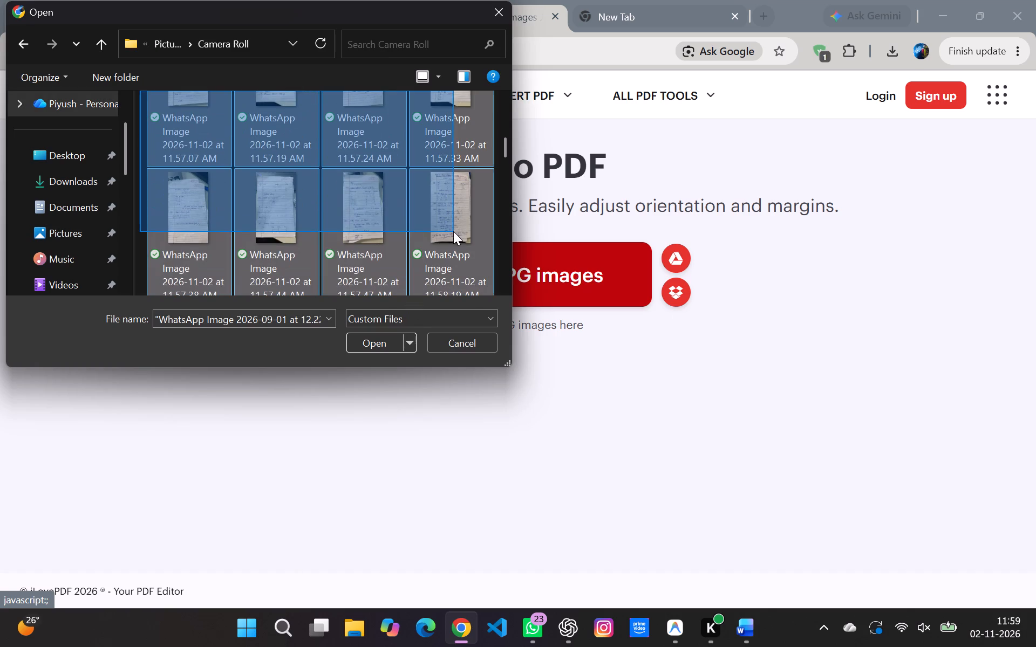
left_click_drag(453, 231, 492, 80)
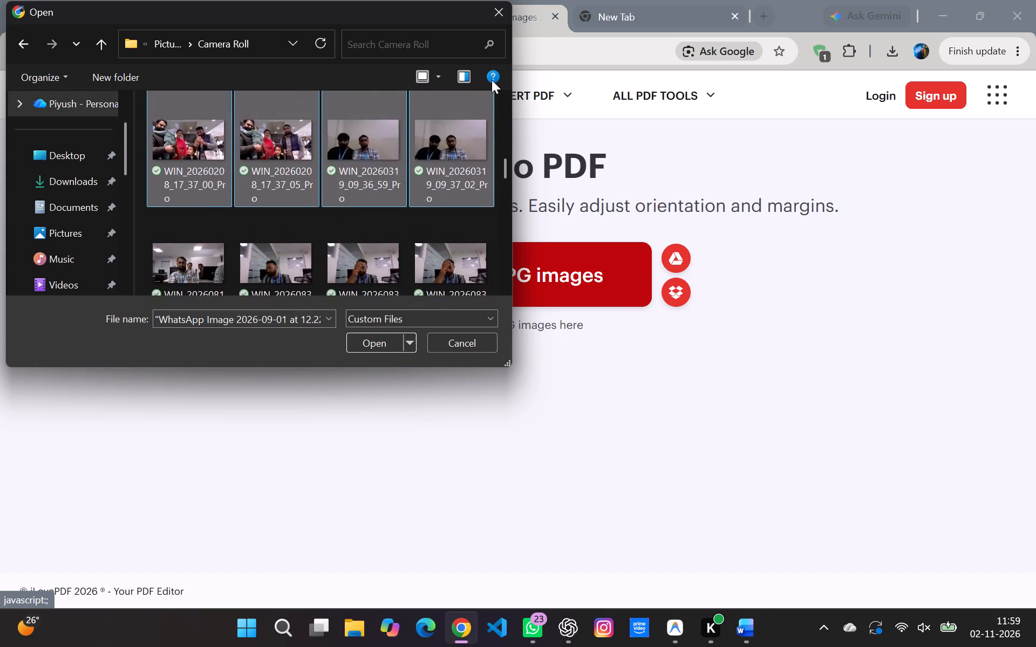
left_click_drag(492, 80, 485, 156)
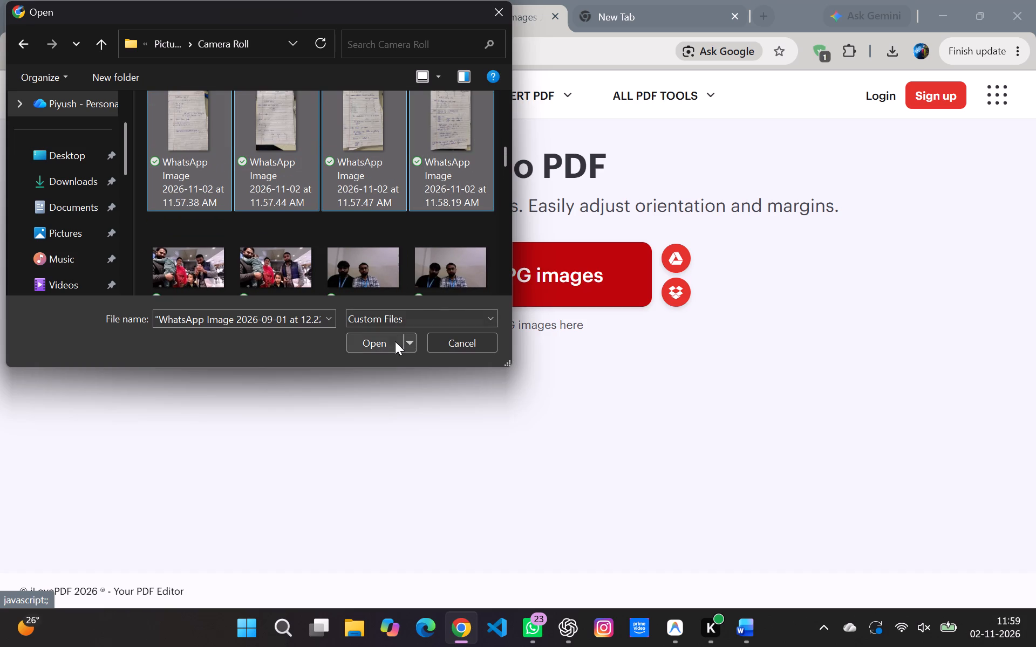
left_click(395, 341)
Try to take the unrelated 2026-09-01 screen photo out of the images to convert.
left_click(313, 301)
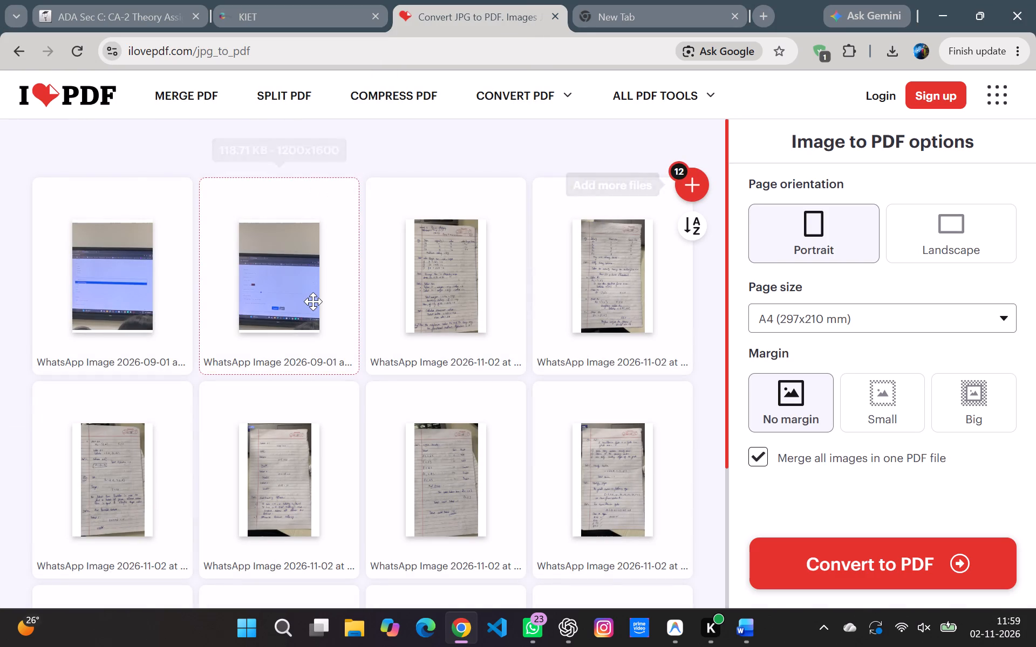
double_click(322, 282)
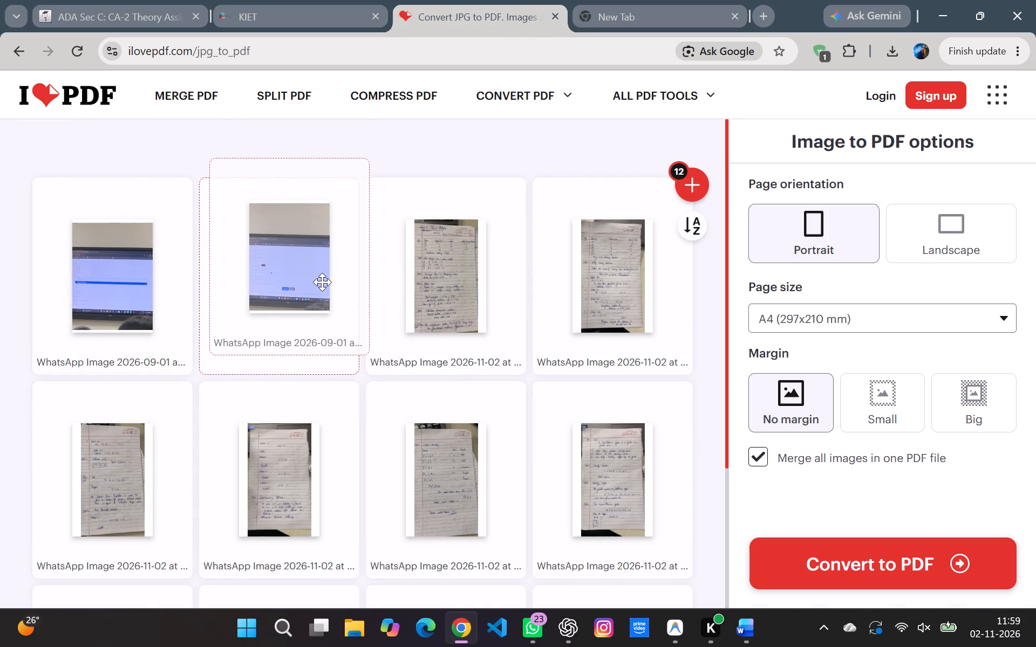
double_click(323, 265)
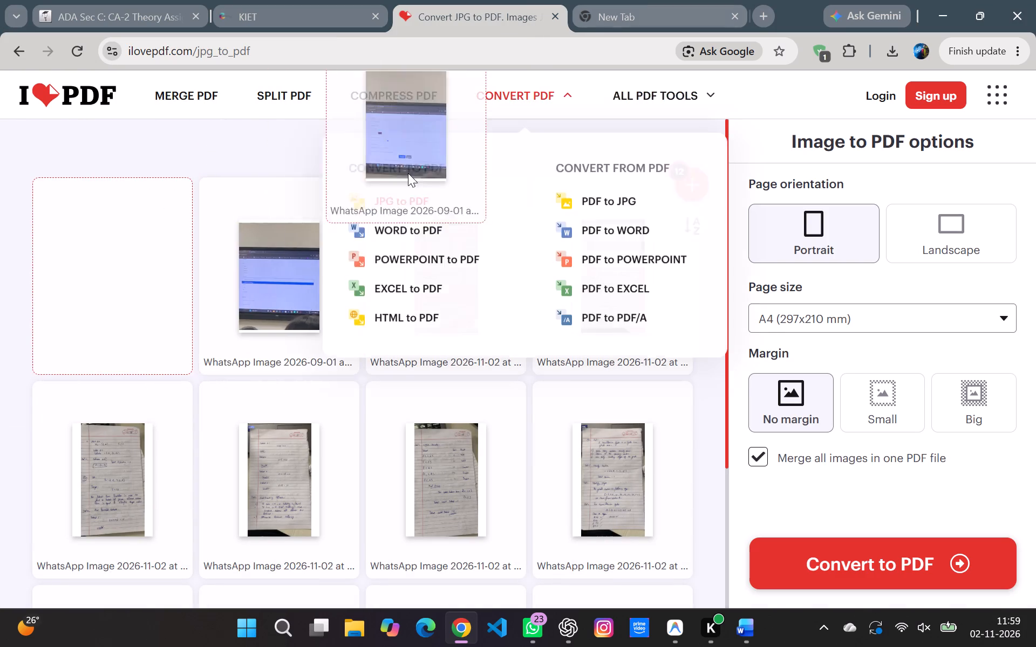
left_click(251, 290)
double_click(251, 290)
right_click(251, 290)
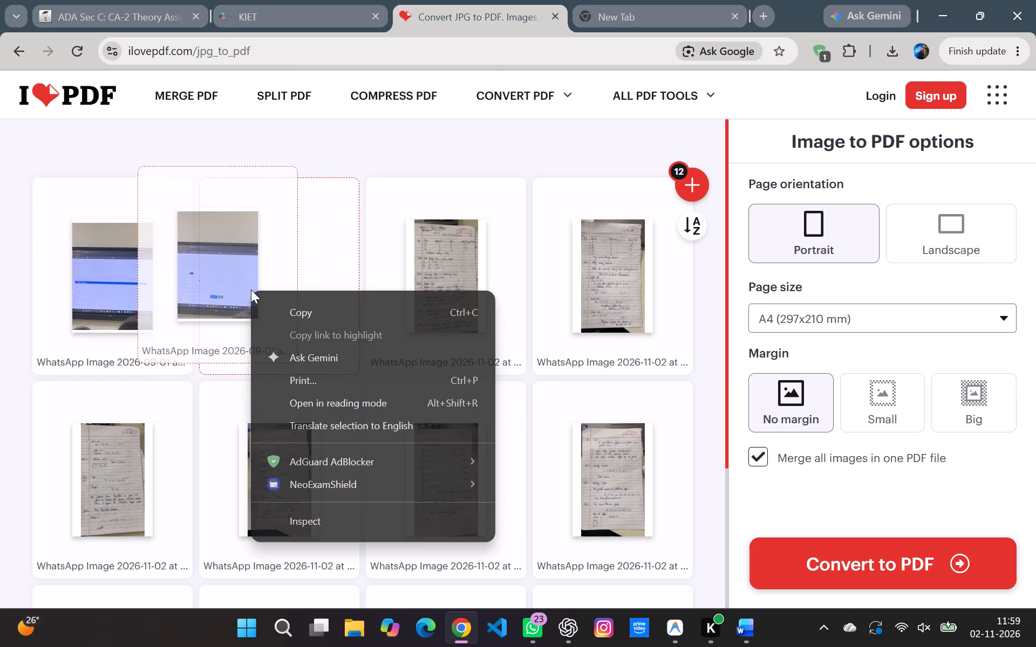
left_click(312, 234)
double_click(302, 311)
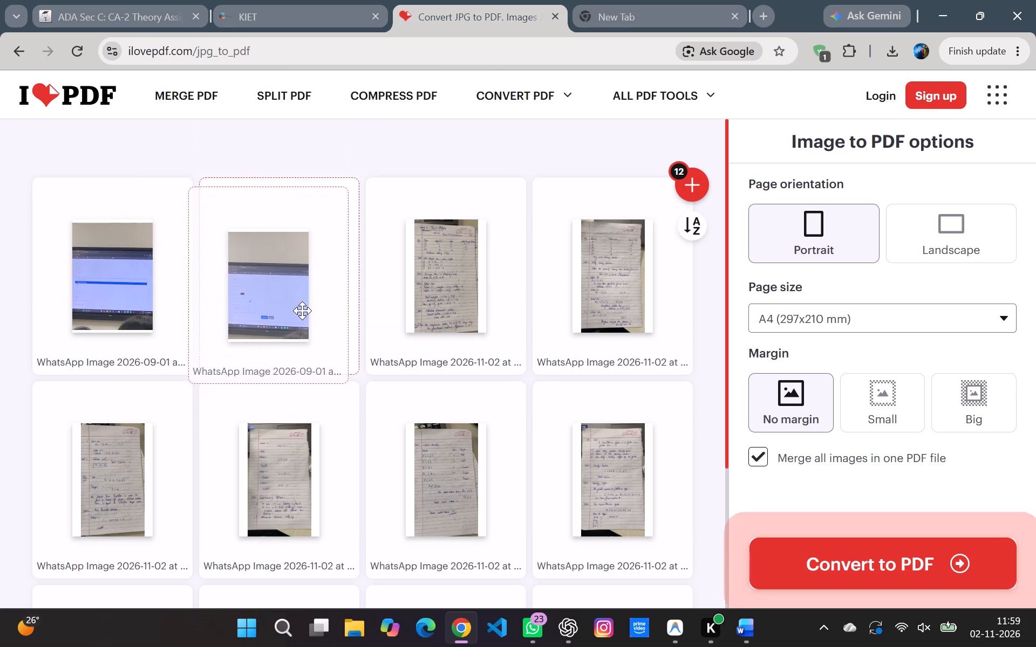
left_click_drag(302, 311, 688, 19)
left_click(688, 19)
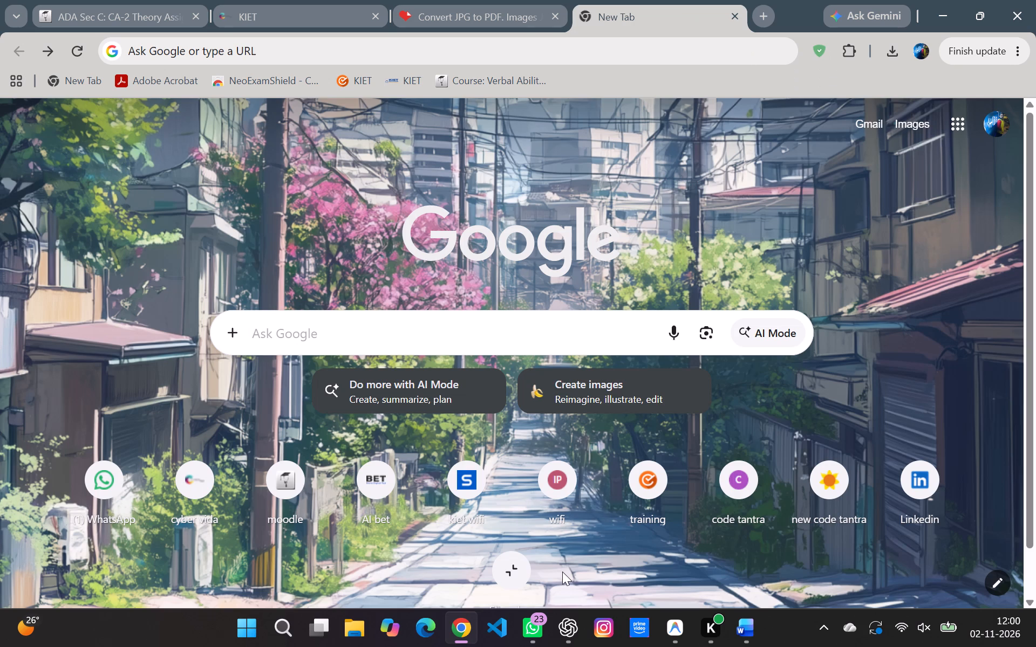
Switch to Microsoft Edge, search for "jpg to pdf" and open the iLovePDF JPG to PDF converter.
left_click(431, 626)
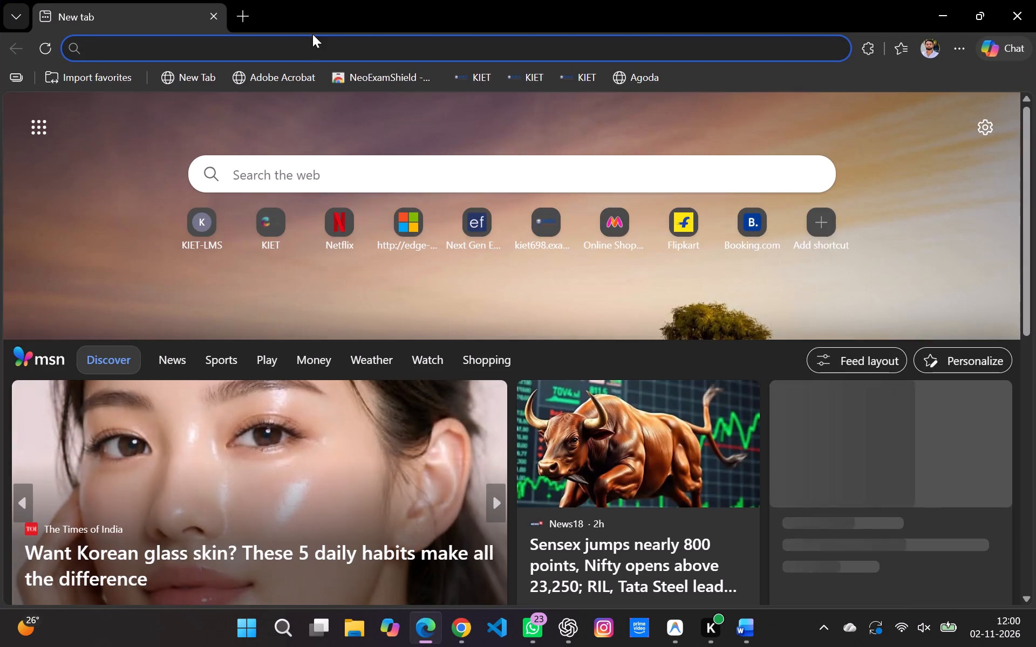
left_click(312, 47)
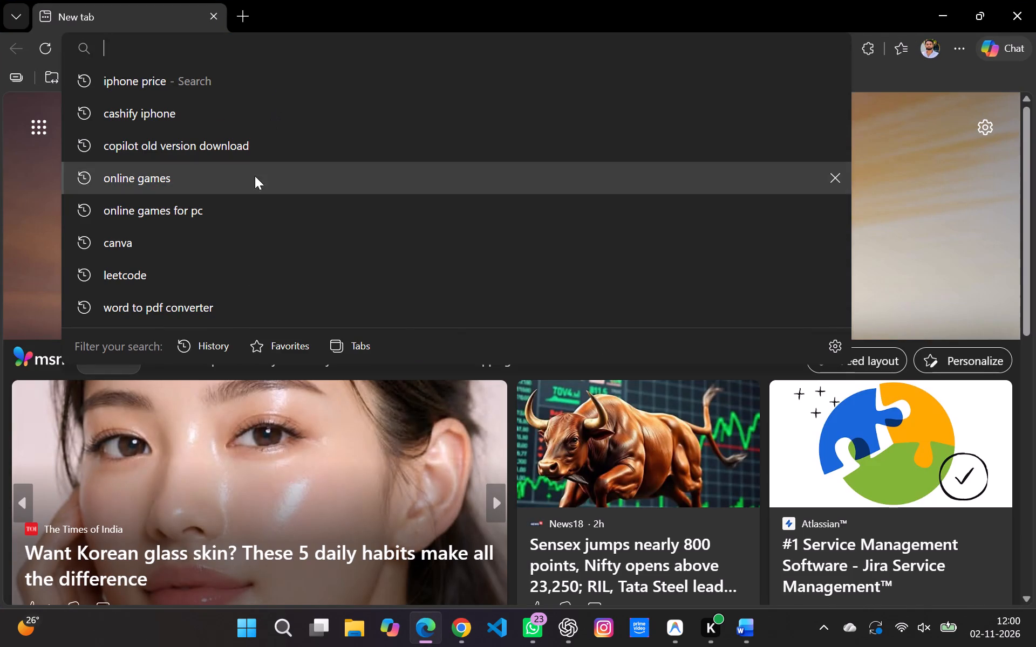
key("j")
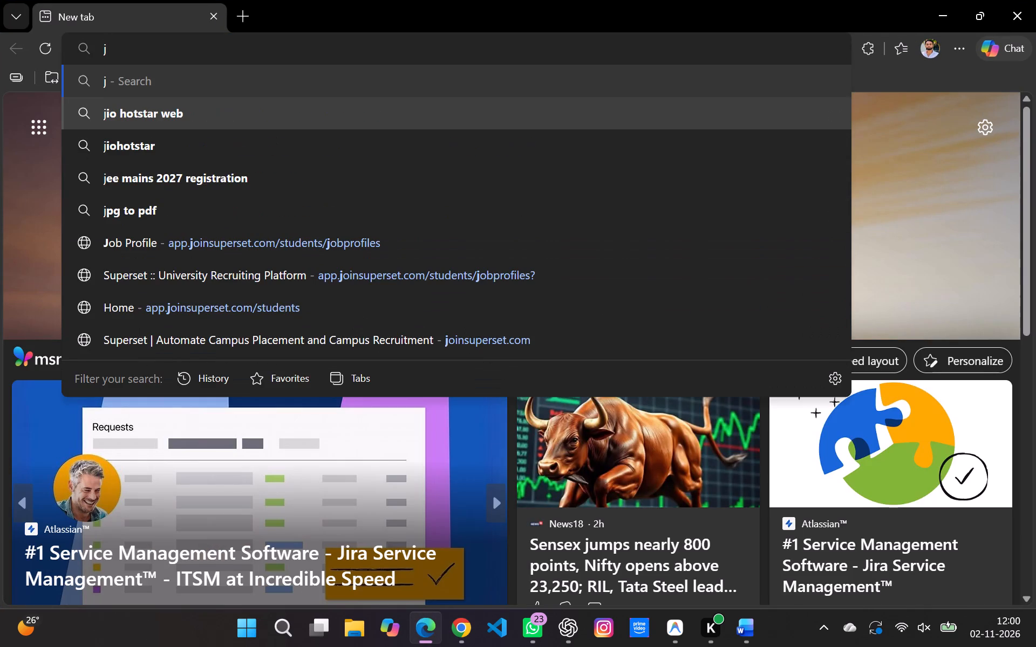
key("p")
left_click(275, 108)
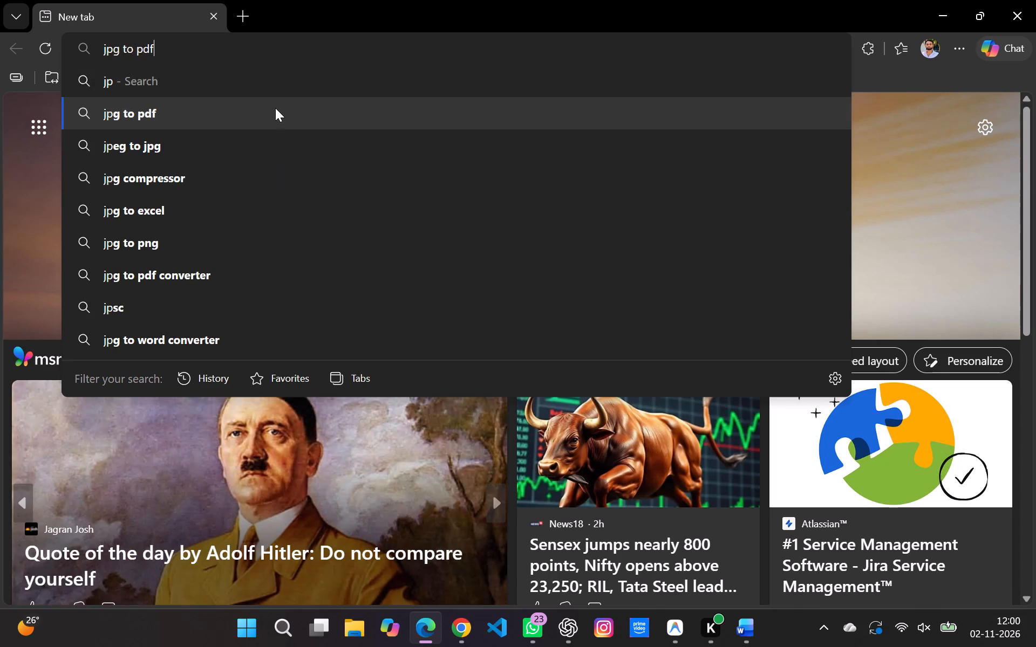
left_click(259, 283)
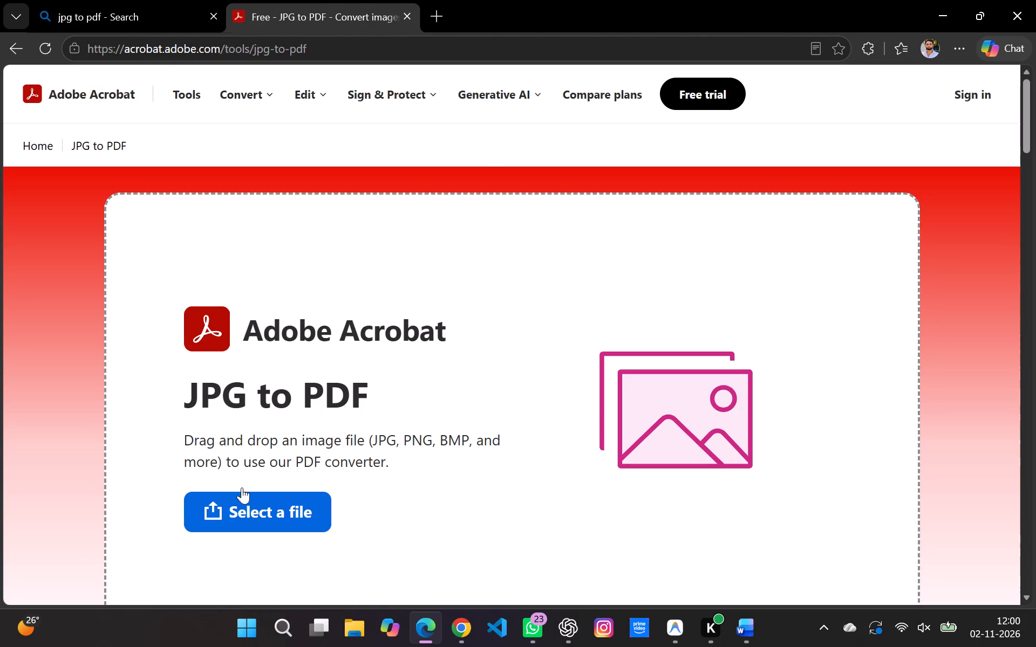
left_click(16, 55)
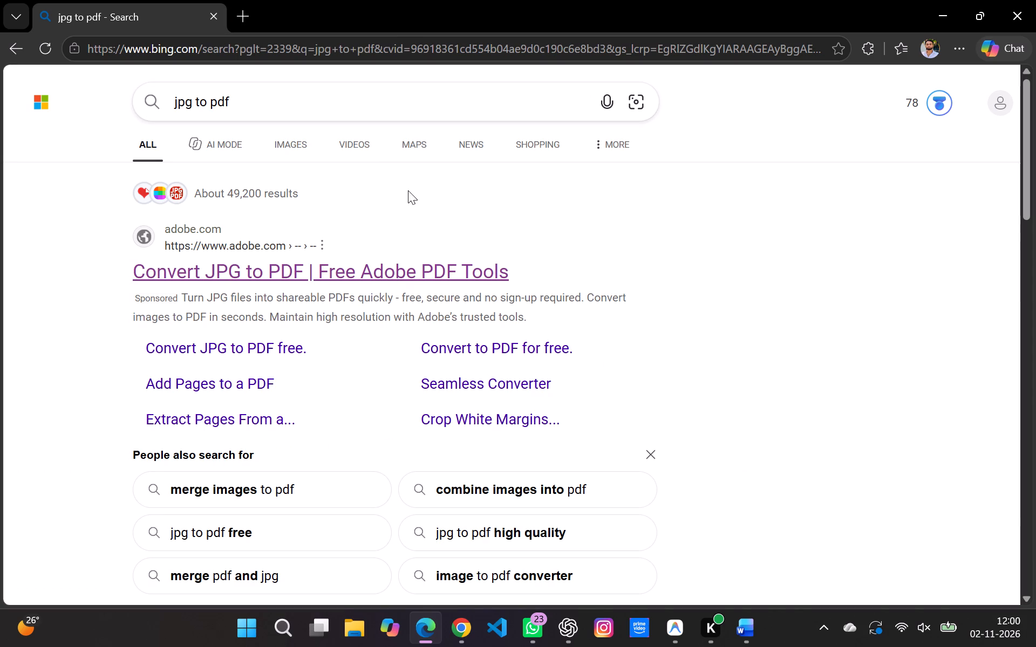
scroll(289, 349, "down", 6)
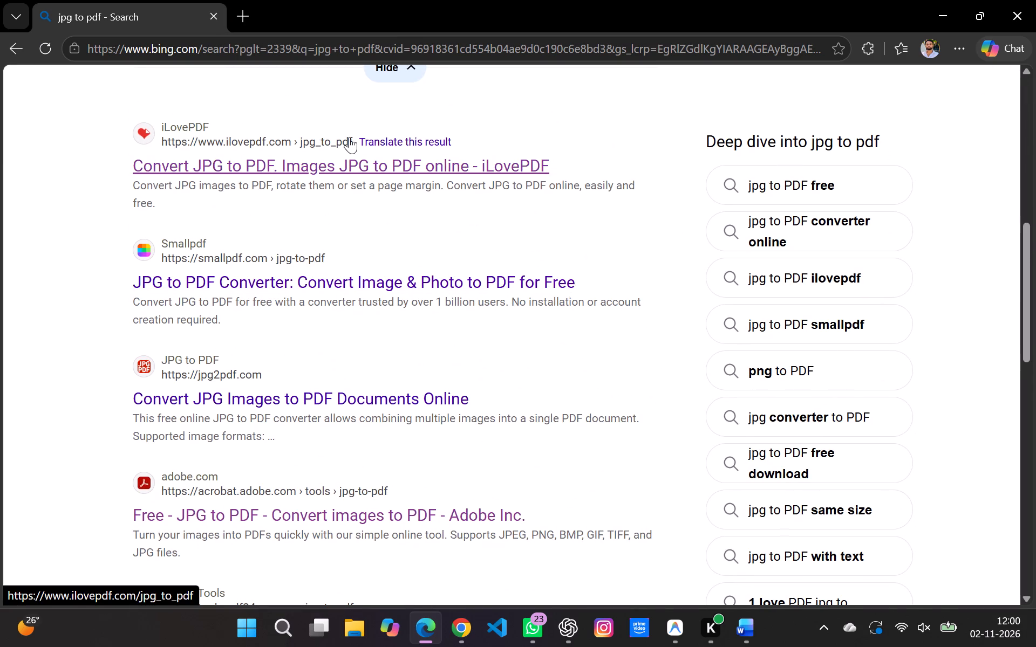
left_click(349, 137)
Add the WhatsApp images from the Camera Roll folder in Pictures, including all the 2026-11-02 handwritten answer pages, to the converter.
left_click(536, 254)
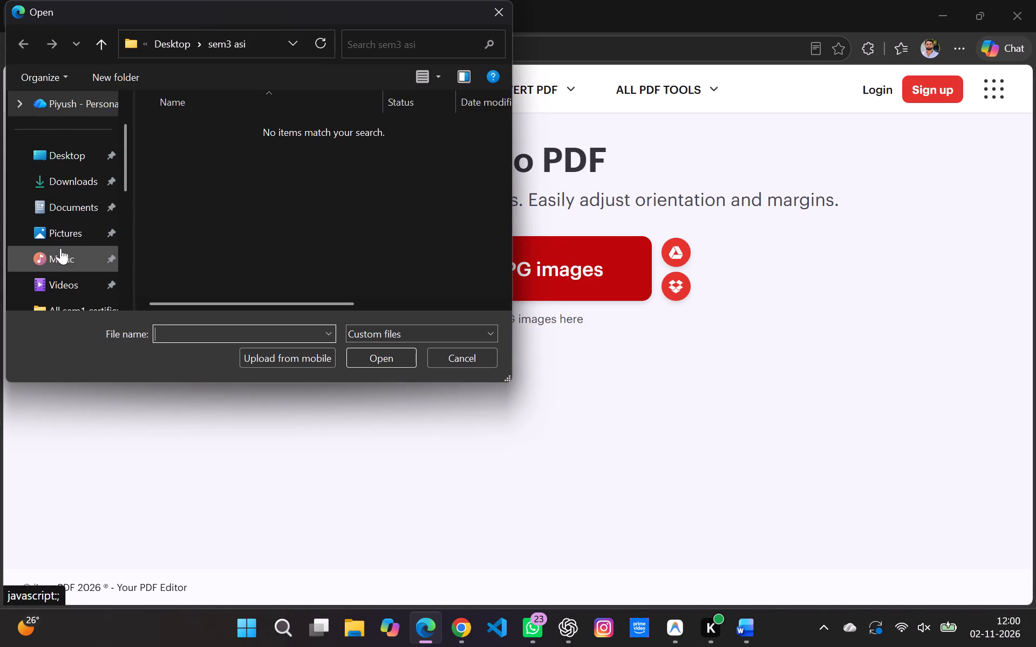
left_click(62, 242)
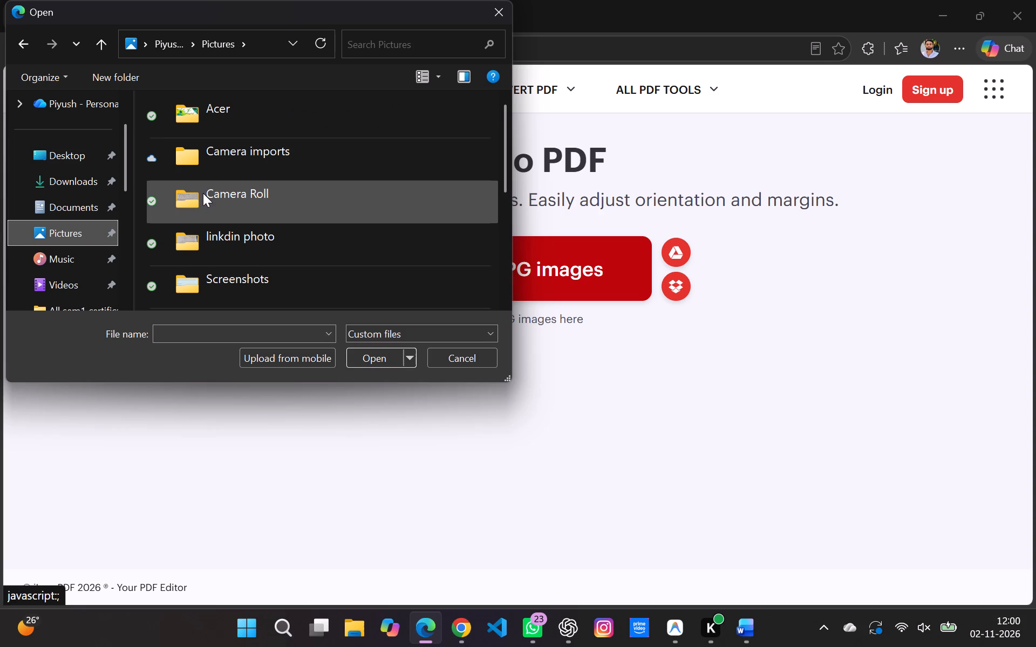
left_click(203, 193)
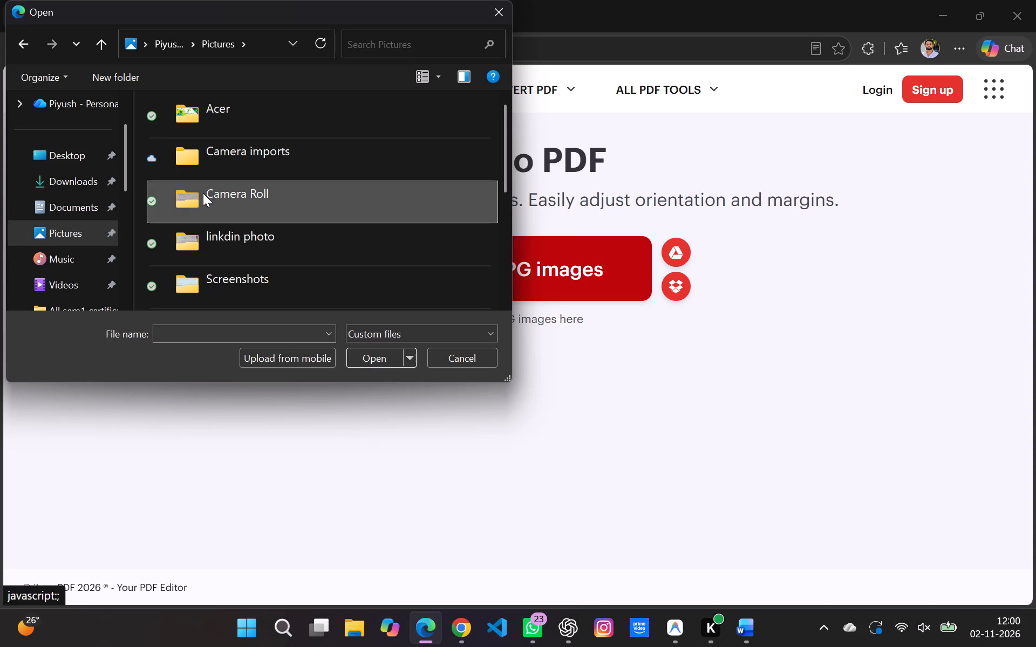
double_click(203, 193)
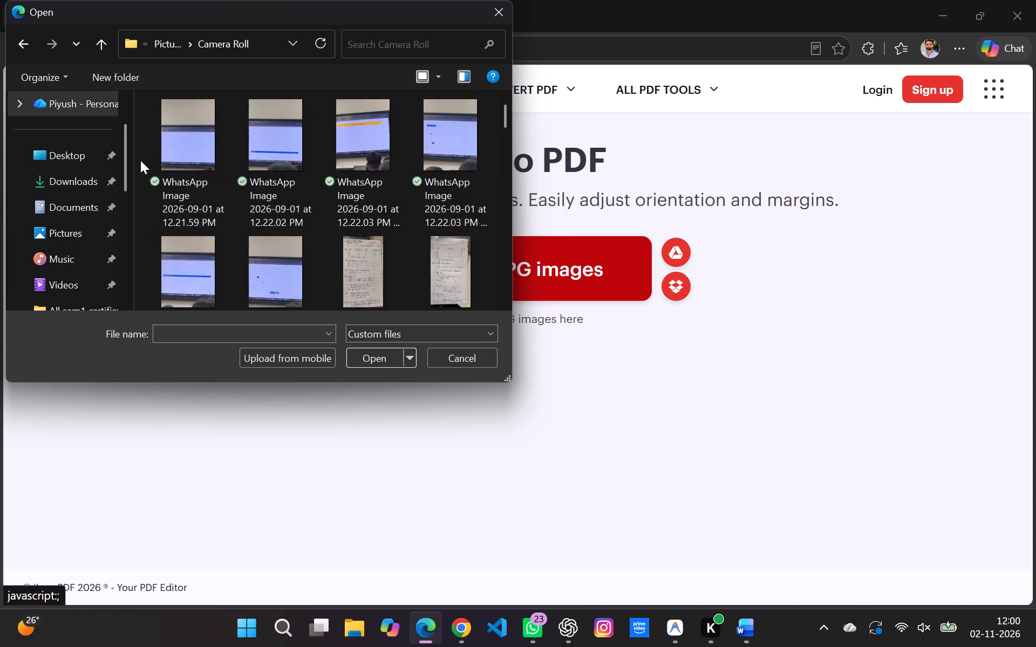
left_click_drag(140, 160, 464, 266)
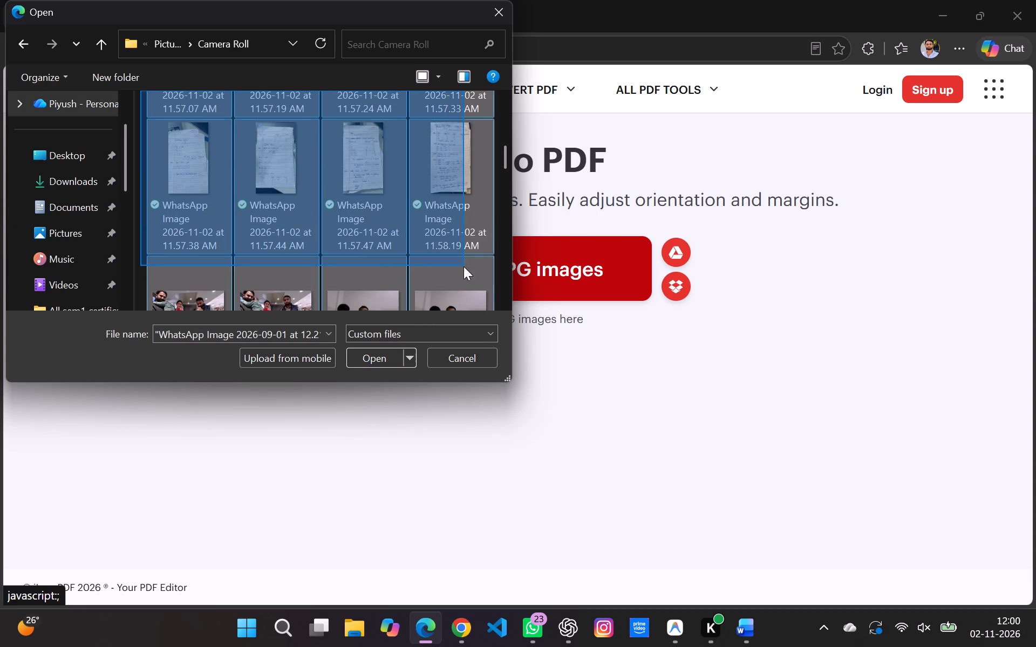
left_click_drag(464, 266, 483, 247)
left_click(388, 354)
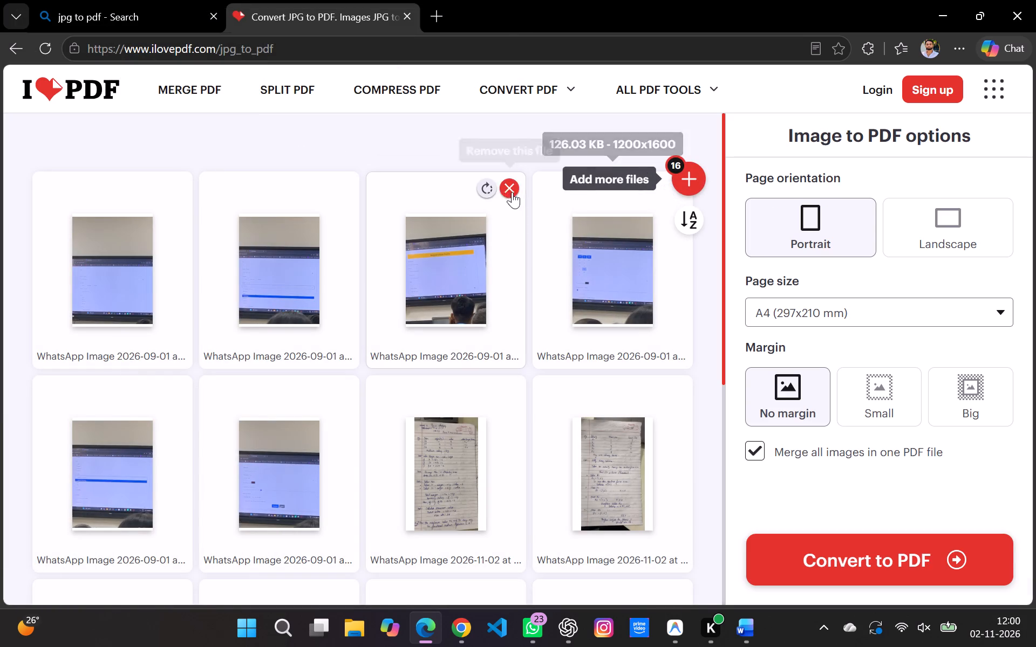
Remove the six unrelated 2026-09-01 screen photos from the images to convert.
left_click(514, 192)
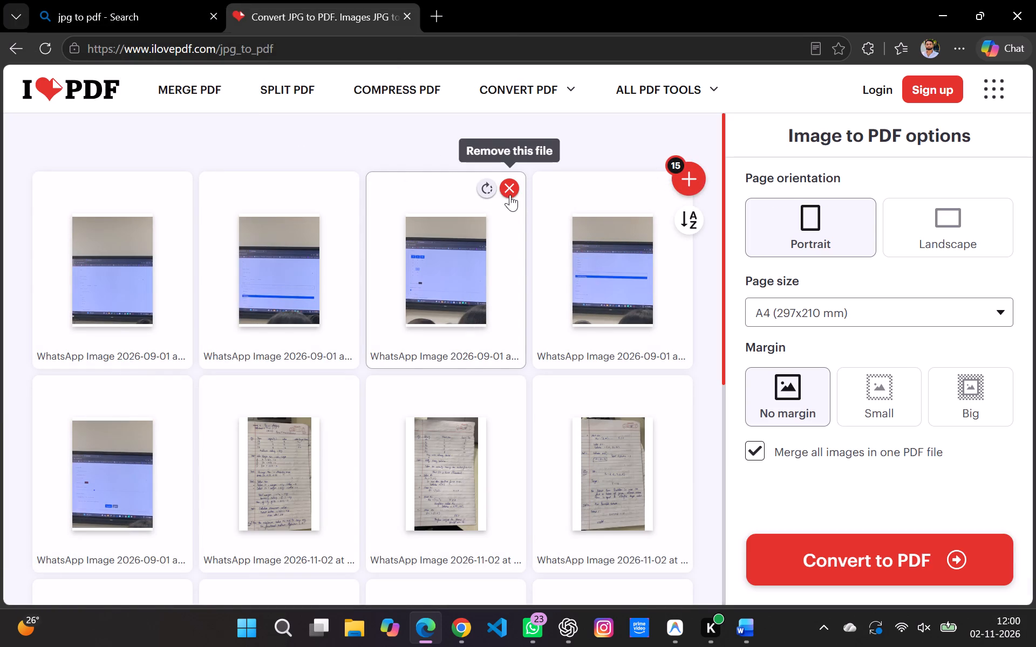
left_click(510, 195)
left_click(340, 191)
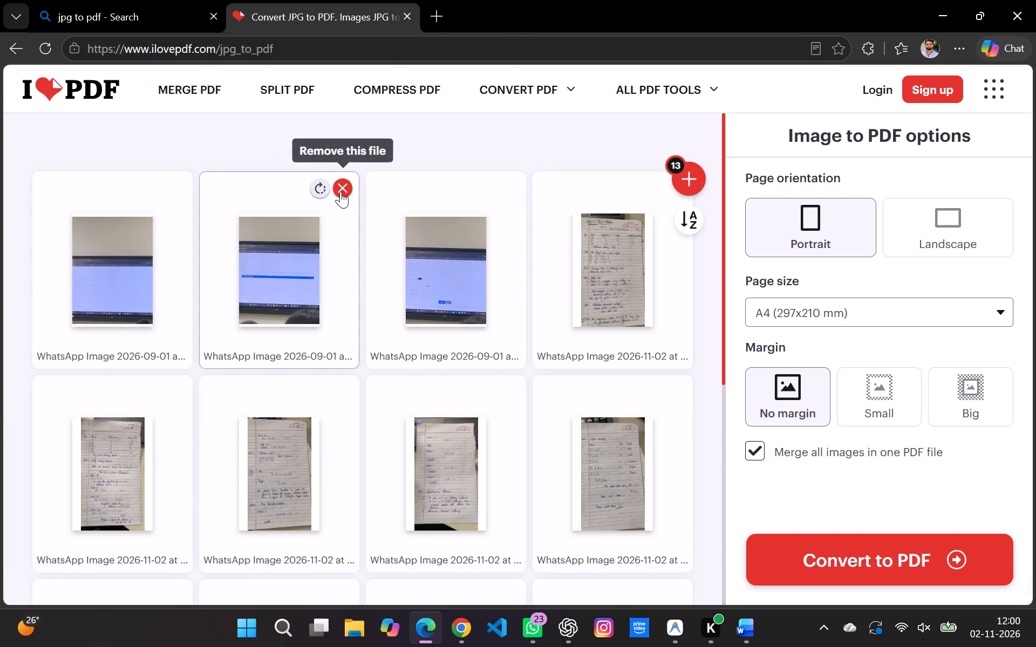
left_click(340, 191)
double_click(340, 191)
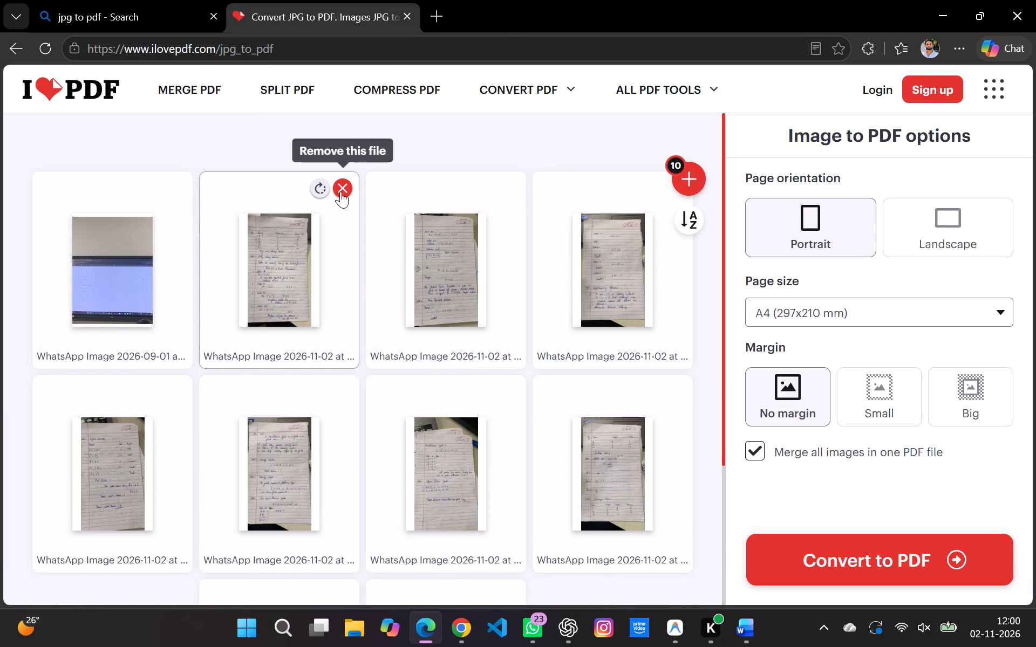
left_click(172, 188)
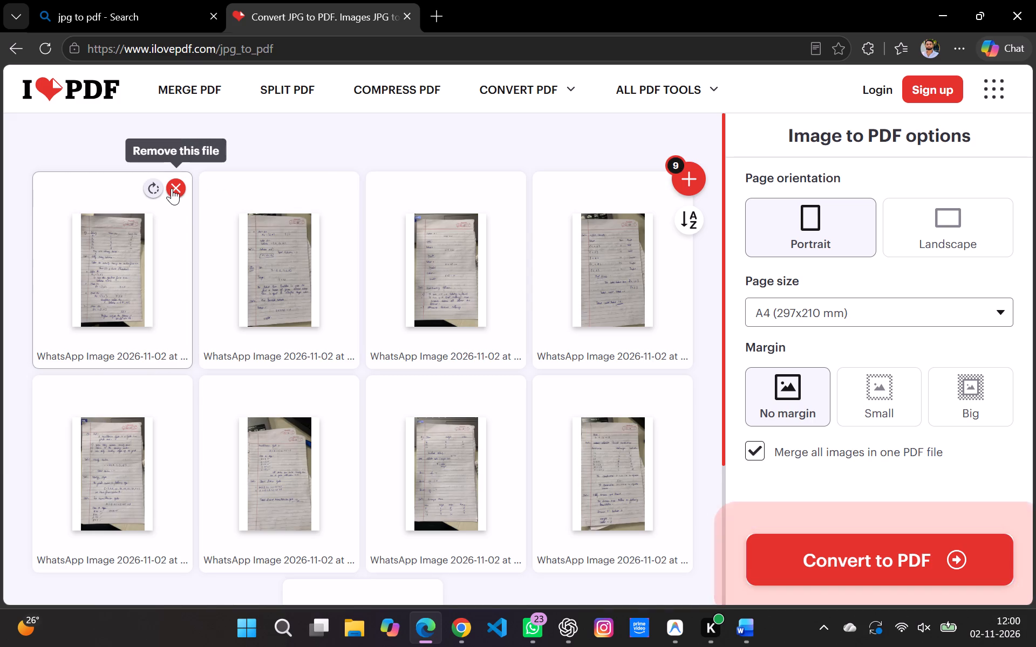
Move the last image, answer page 1 with the name heading and Q1, to the first position in the converter.
scroll(367, 286, "down", 1)
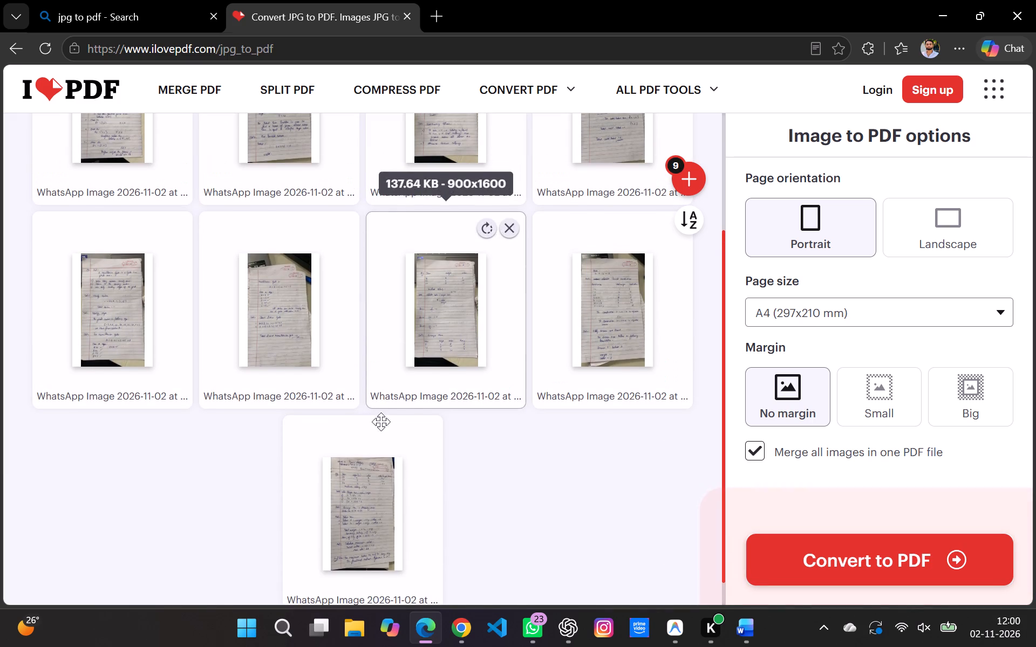
left_click_drag(387, 505, 149, 155)
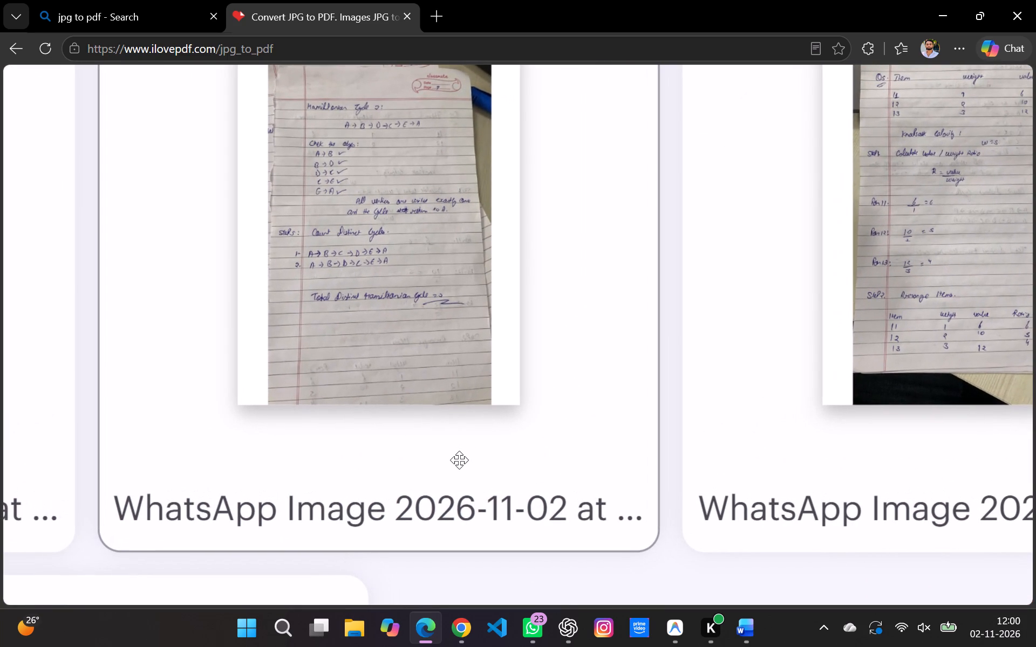
Examine the handwritten answer pages up close to check their content and page order.
scroll(459, 460, "left", 1)
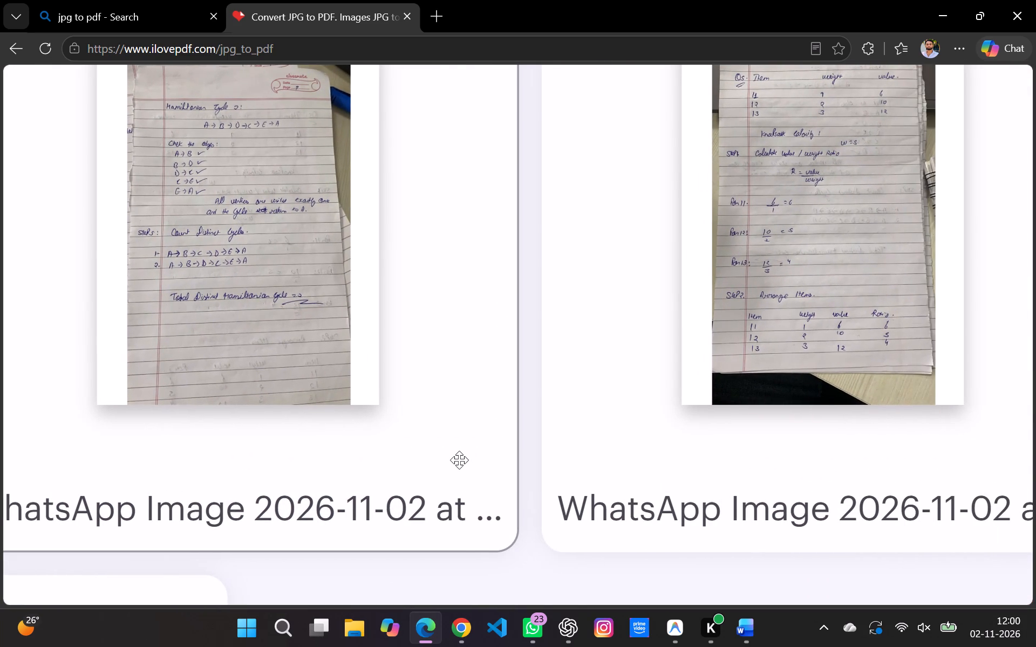
scroll(459, 460, "left", 1)
scroll(459, 460, "right", 2)
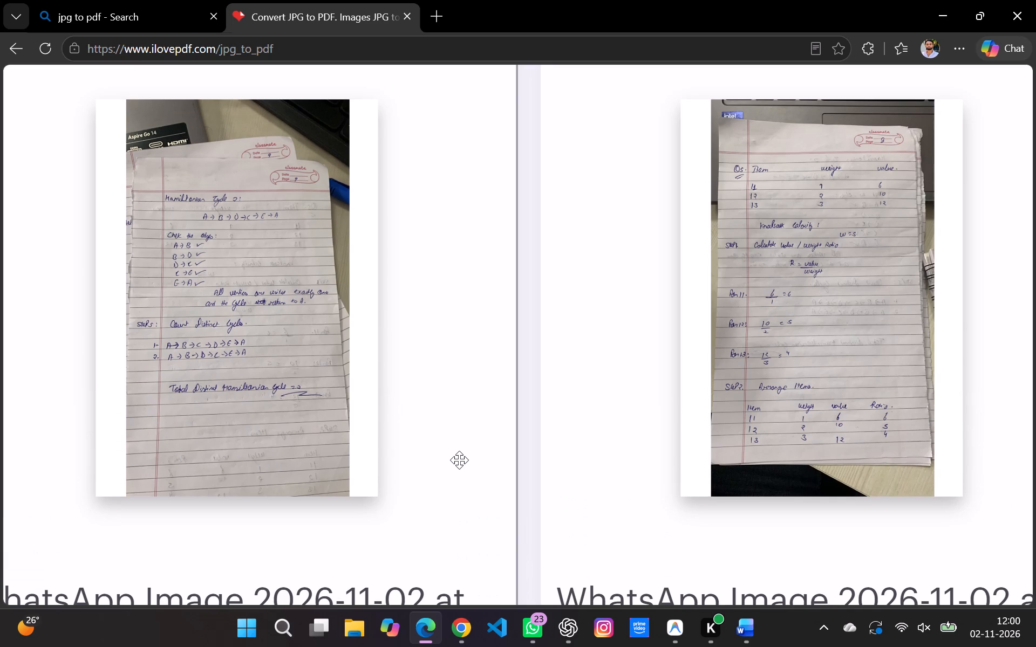
scroll(459, 460, "right", 2)
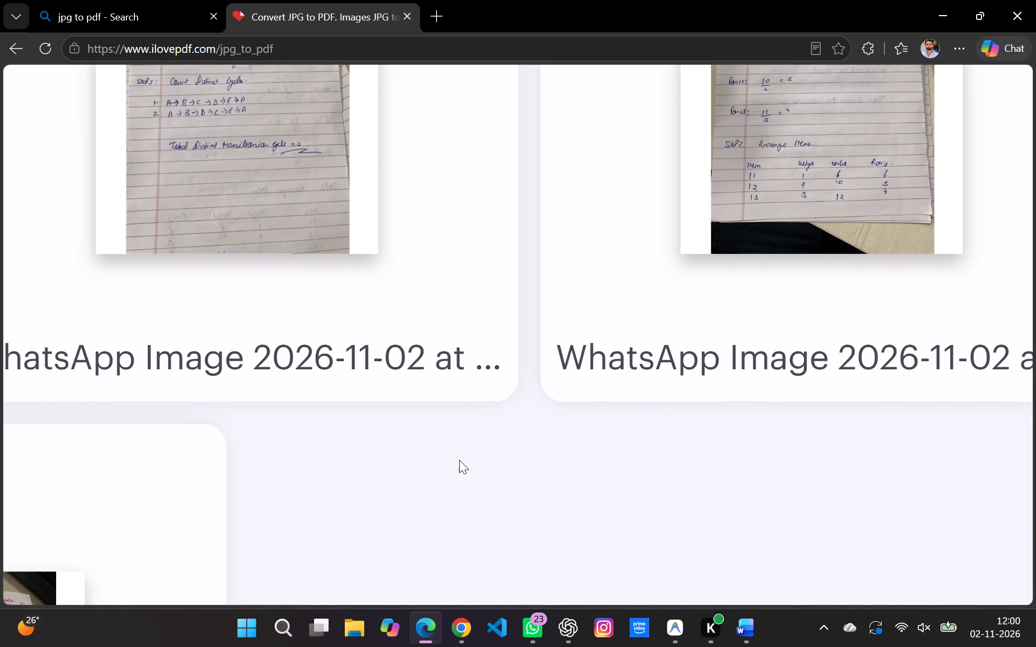
scroll(459, 460, "right", 3)
scroll(459, 460, "up", 4)
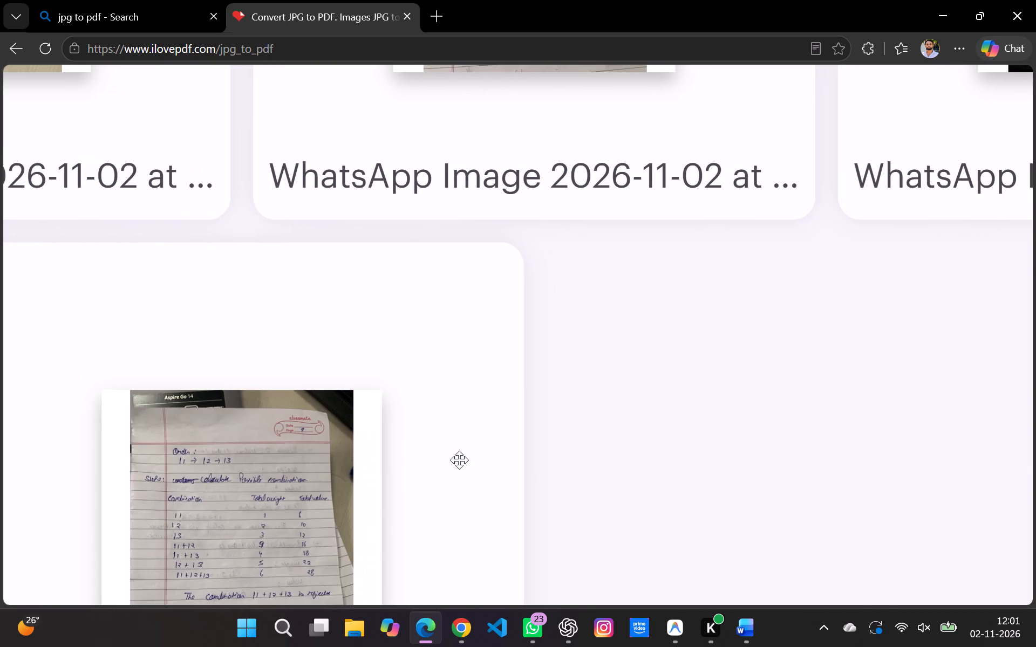
scroll(459, 460, "up", 3)
scroll(459, 460, "right", 7)
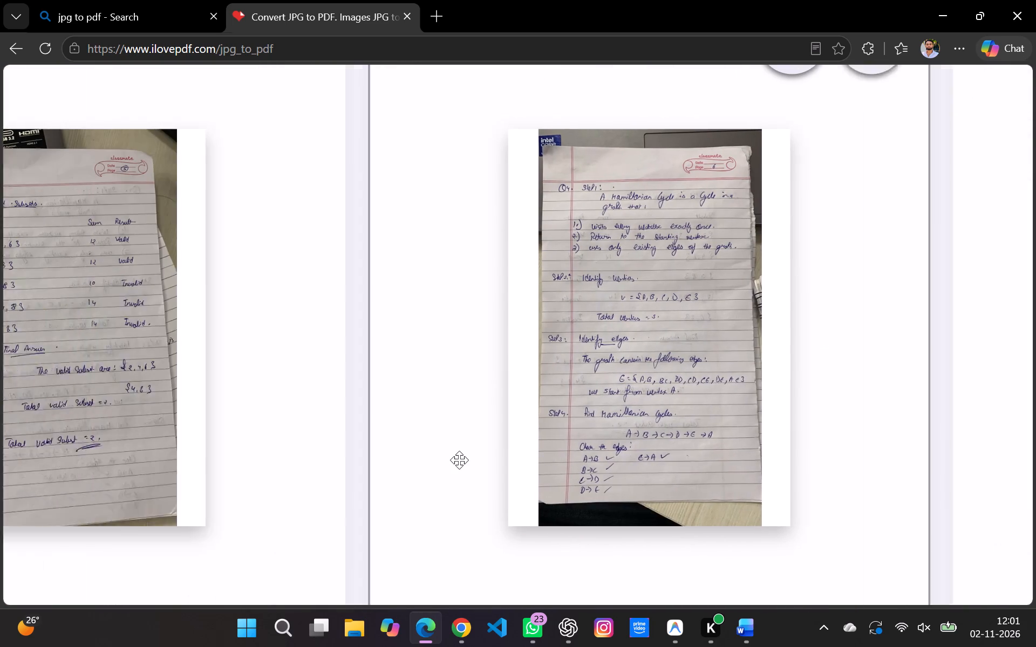
scroll(459, 460, "right", 4)
scroll(459, 460, "up", 12)
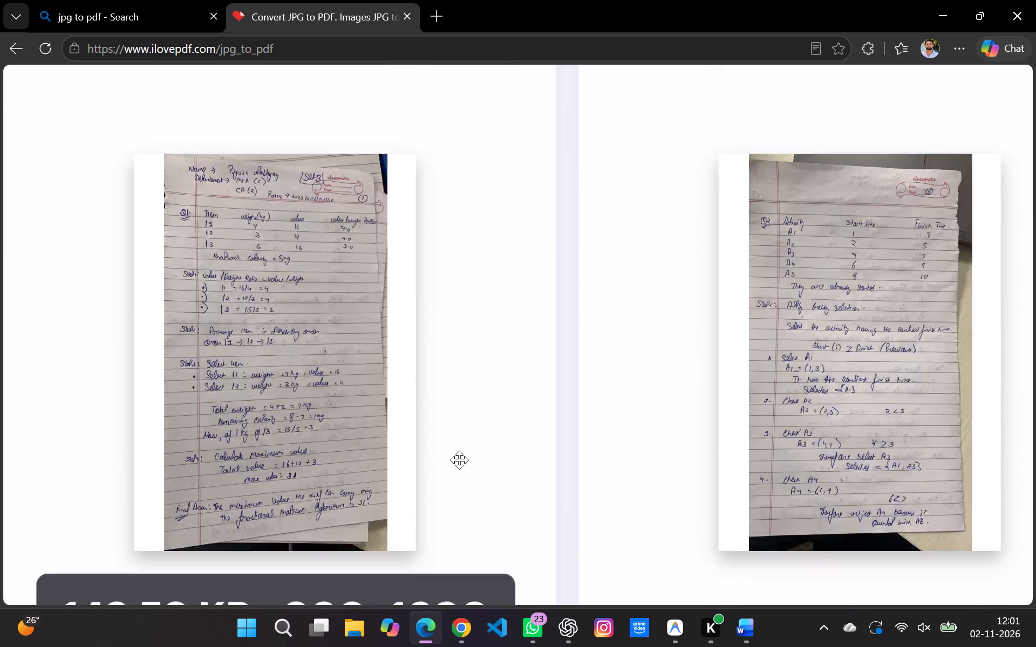
scroll(459, 460, "up", 2)
scroll(459, 460, "down", 2)
scroll(459, 460, "left", 4)
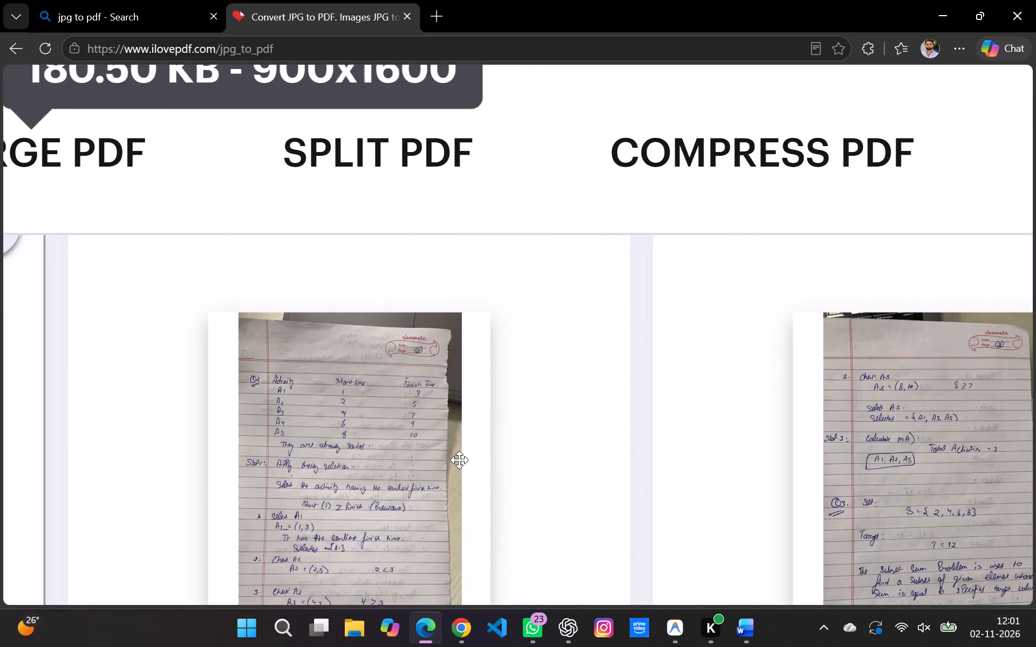
scroll(459, 460, "left", 8)
scroll(459, 460, "right", 1)
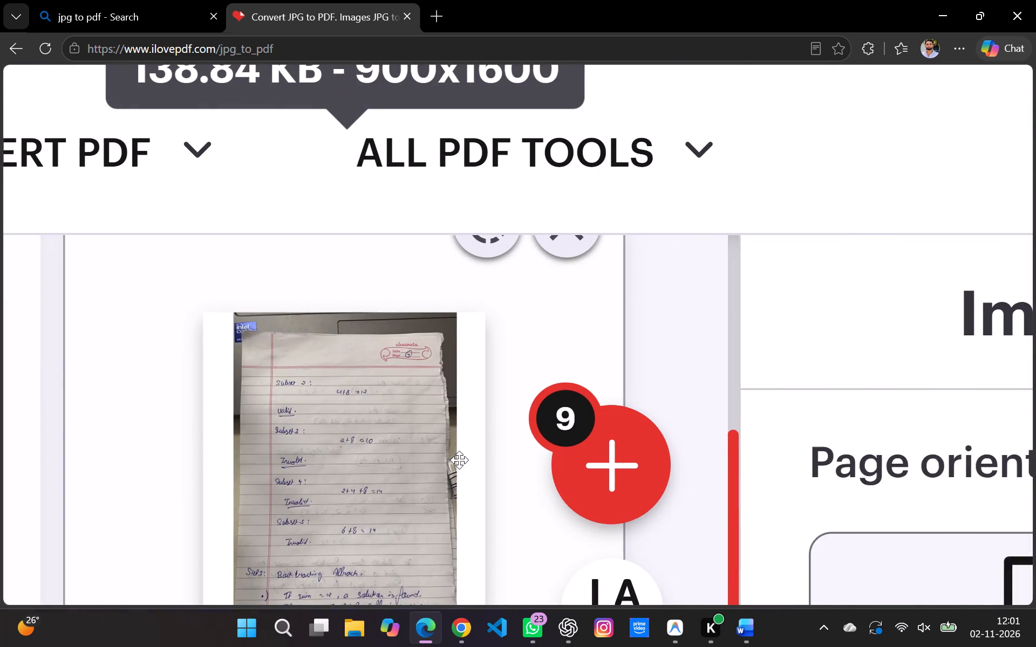
scroll(459, 460, "right", 1)
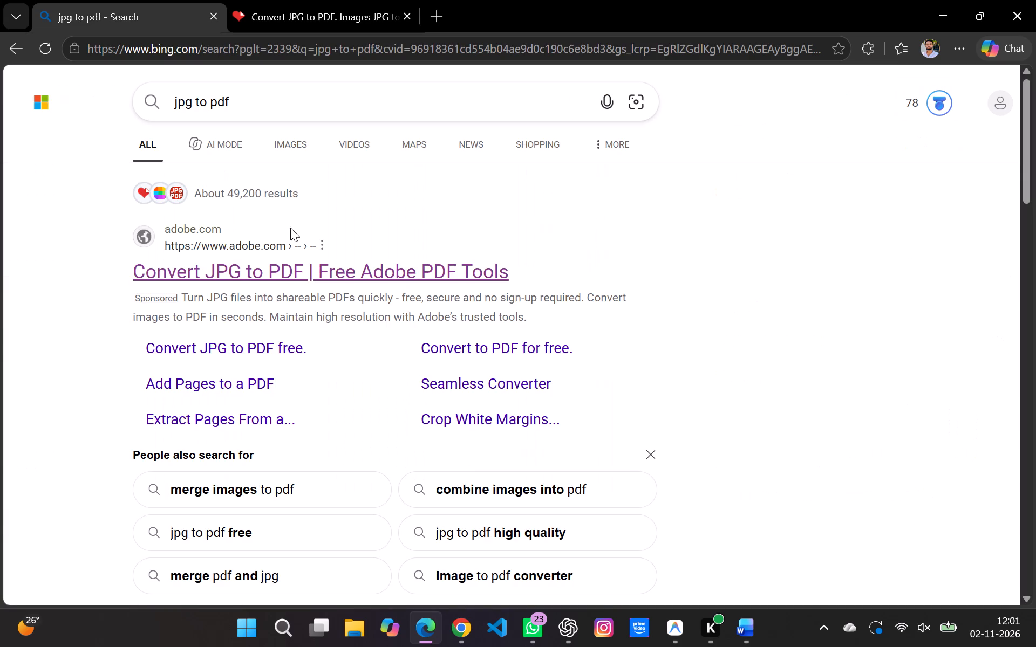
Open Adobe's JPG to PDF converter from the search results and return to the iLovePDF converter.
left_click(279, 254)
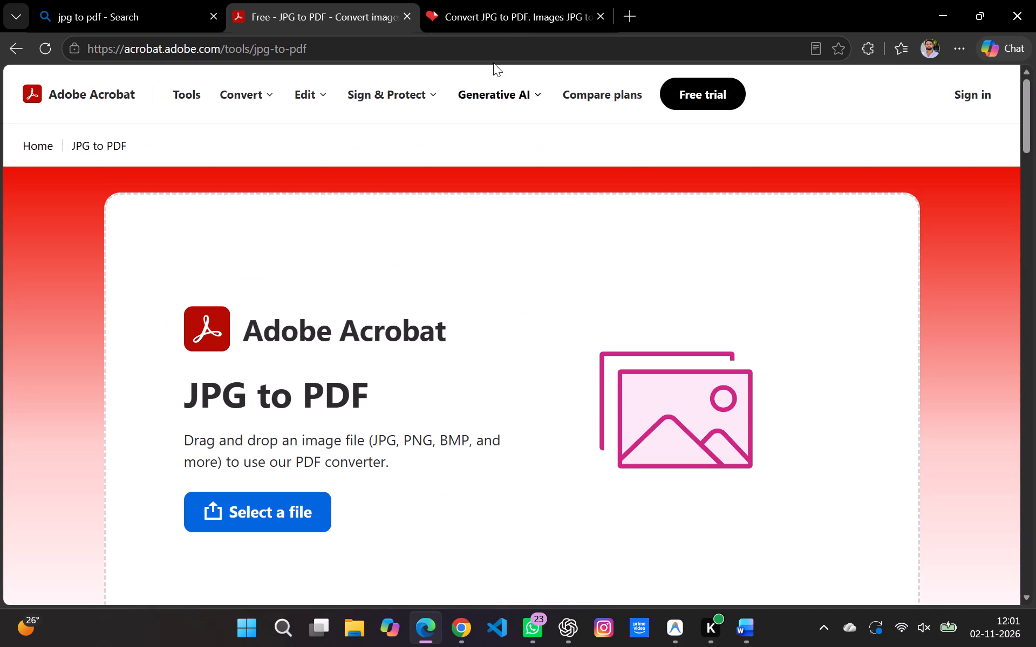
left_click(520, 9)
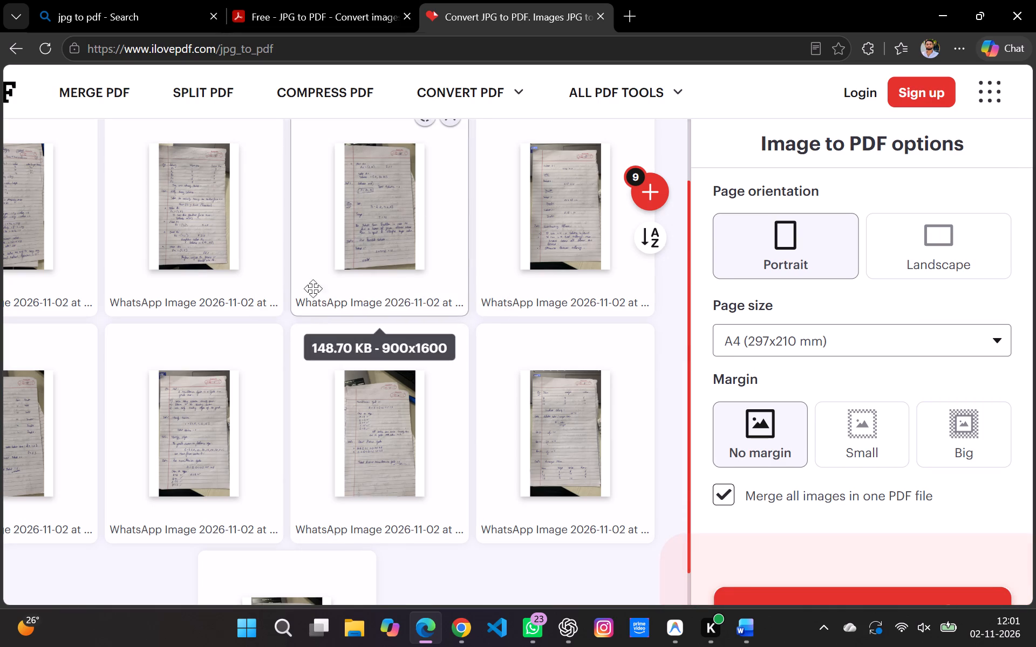
Recheck the sequence of the handwritten answer pages from page 1 onward, enlarged enough to read their page numbers.
scroll(285, 289, "right", 8)
scroll(285, 289, "up", 3)
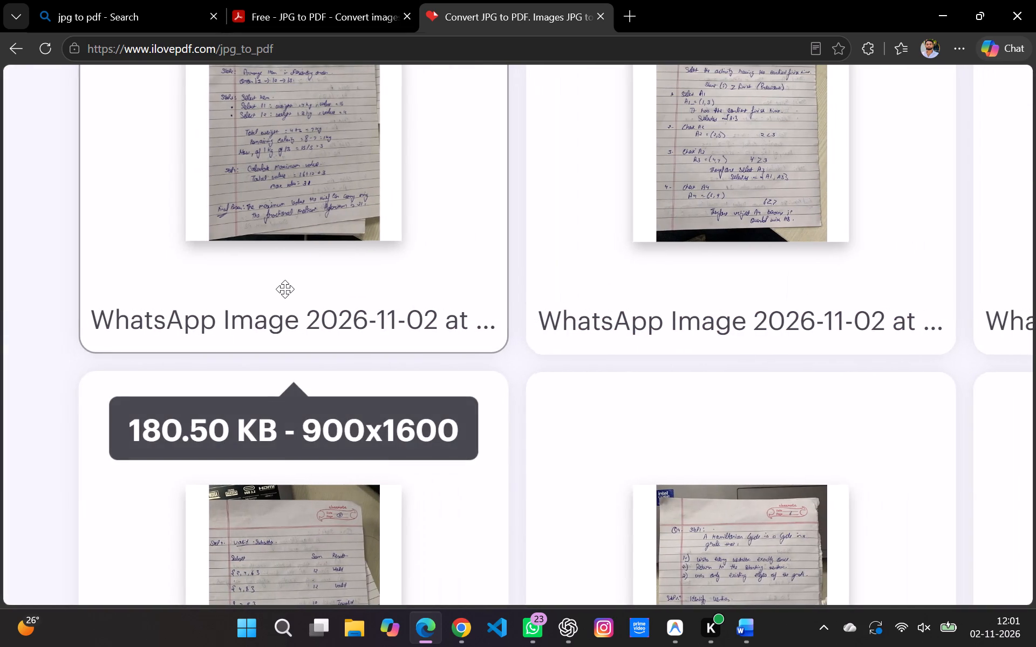
scroll(285, 289, "up", 2)
scroll(285, 289, "left", 2)
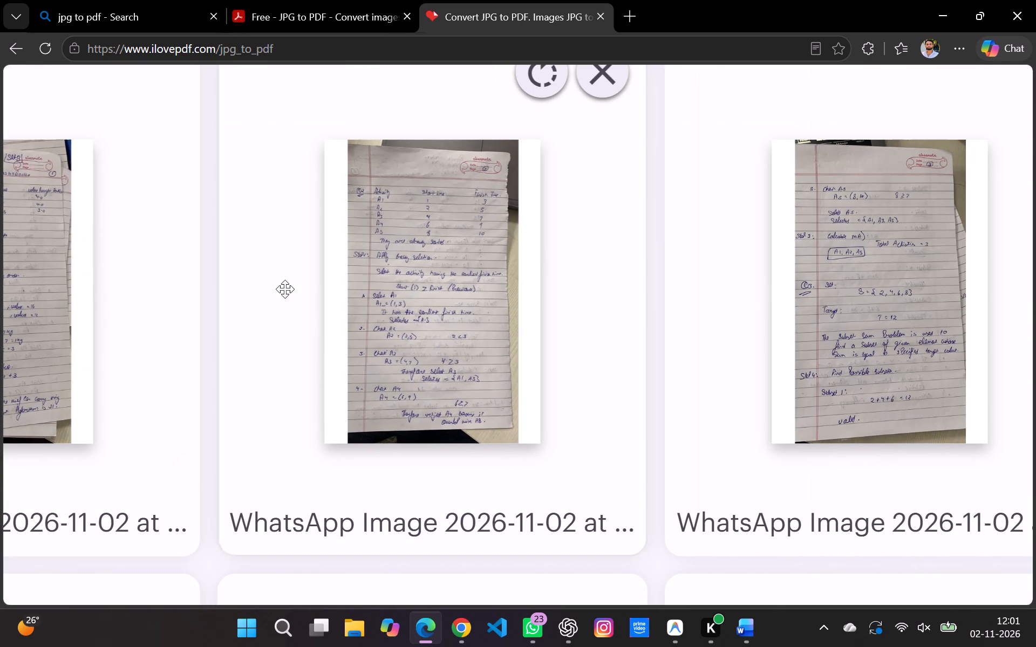
scroll(285, 289, "left", 7)
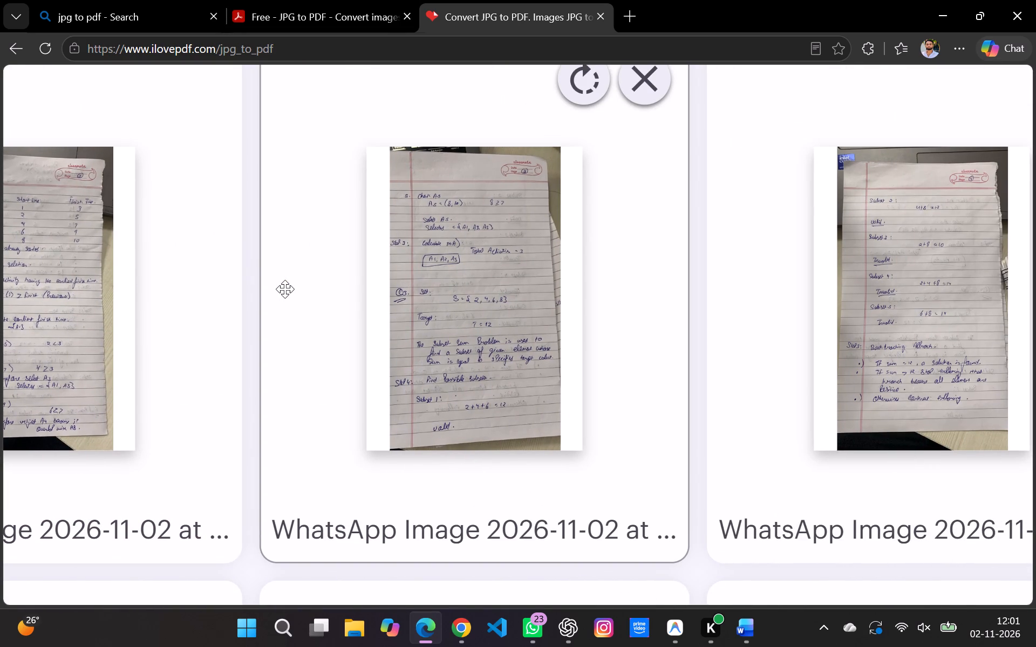
scroll(285, 289, "left", 1)
scroll(285, 289, "right", 6)
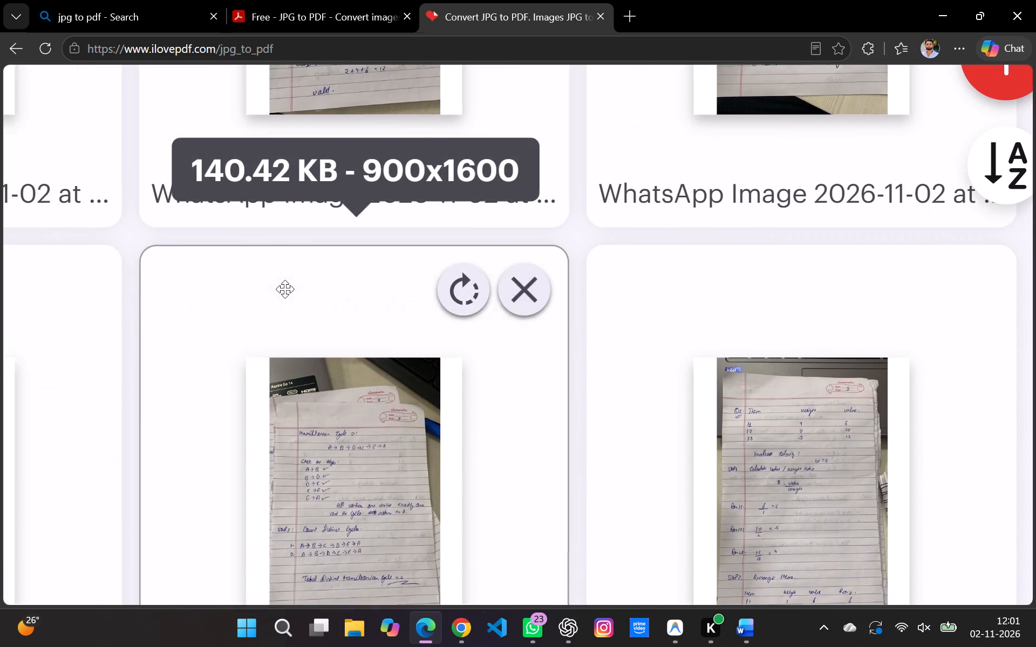
scroll(285, 289, "right", 9)
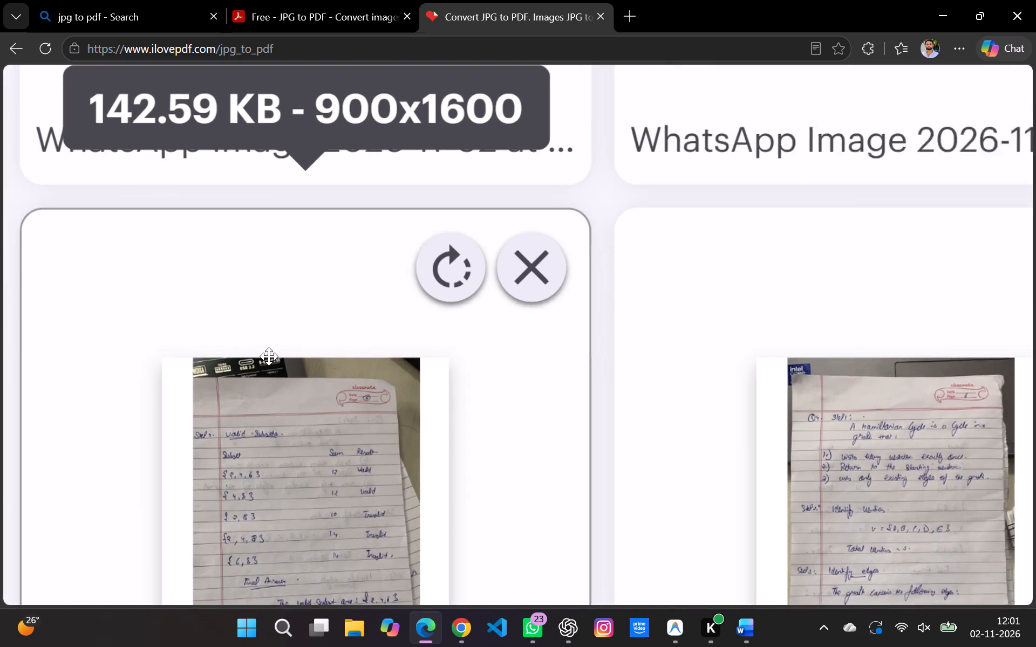
scroll(269, 356, "left", 3)
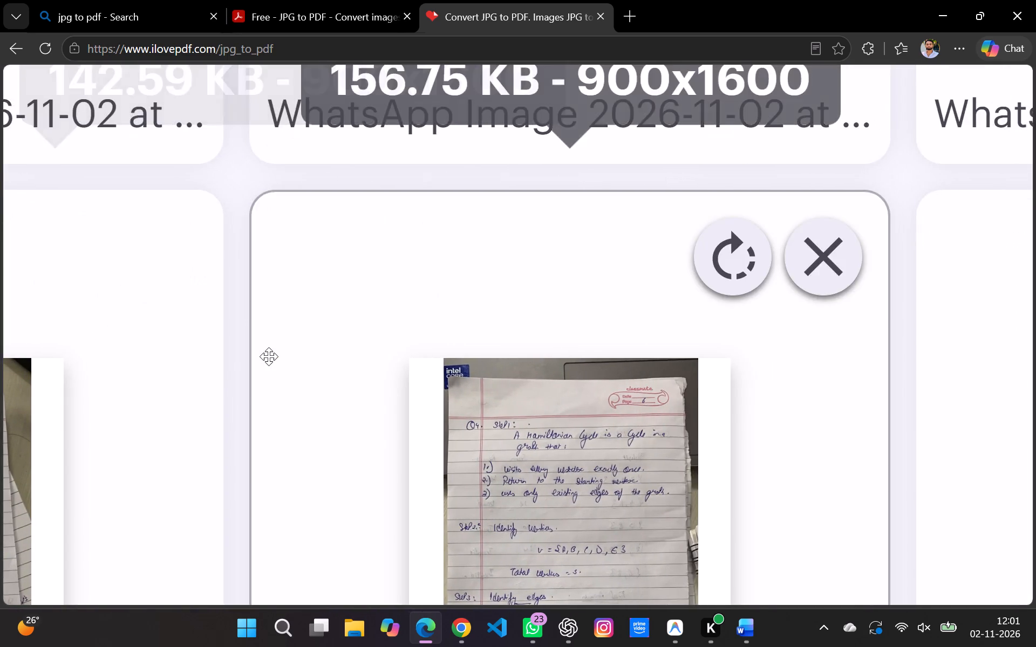
scroll(269, 356, "up", 9)
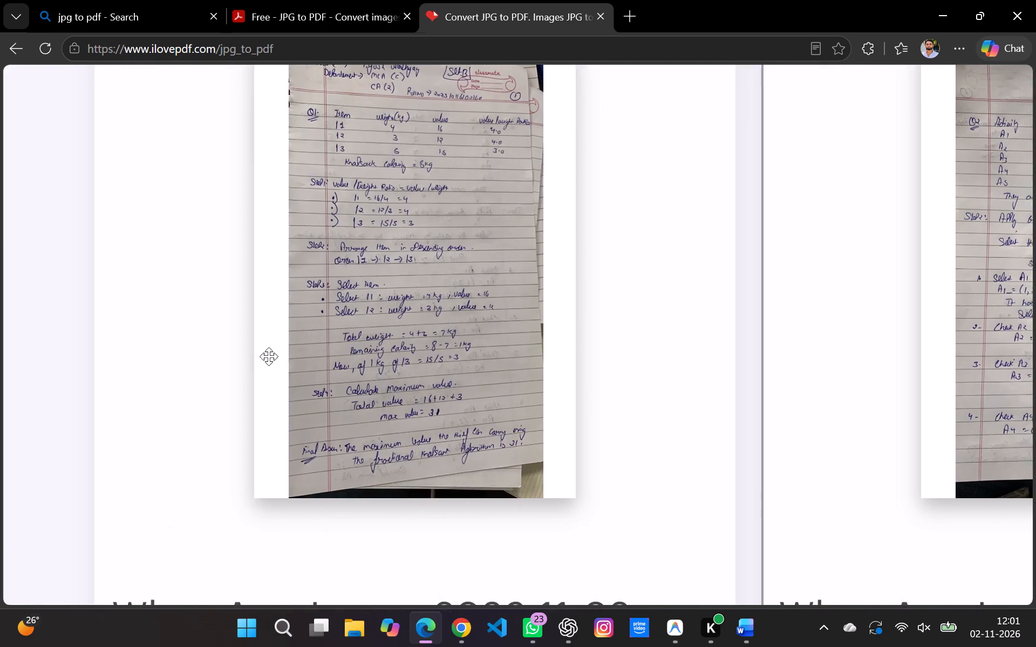
scroll(269, 356, "up", 1)
scroll(269, 356, "left", 3)
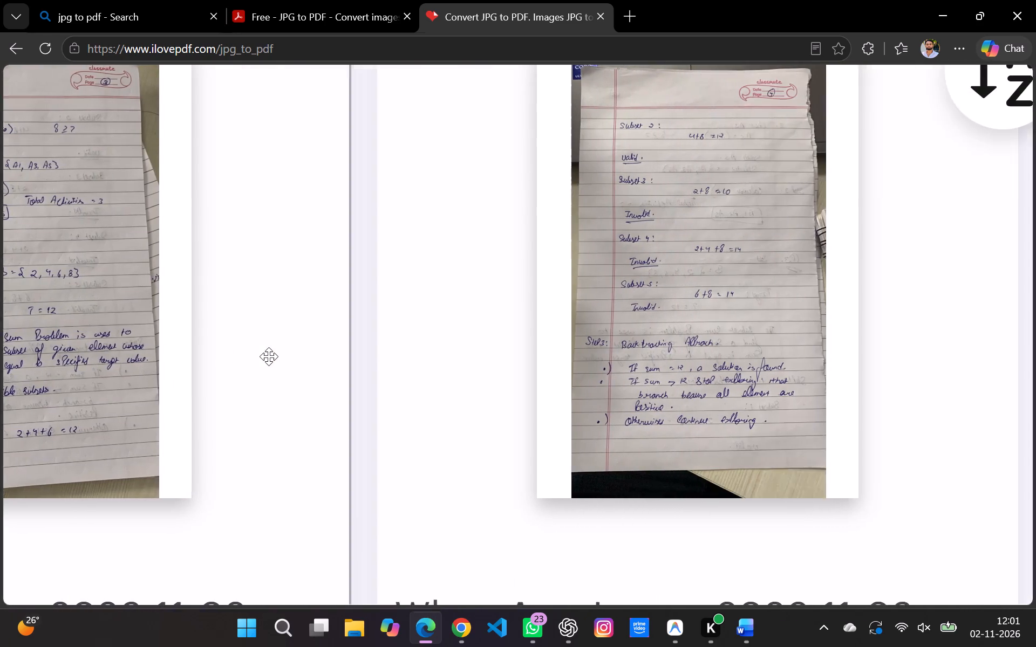
scroll(269, 356, "down", 6)
scroll(269, 356, "up", 7)
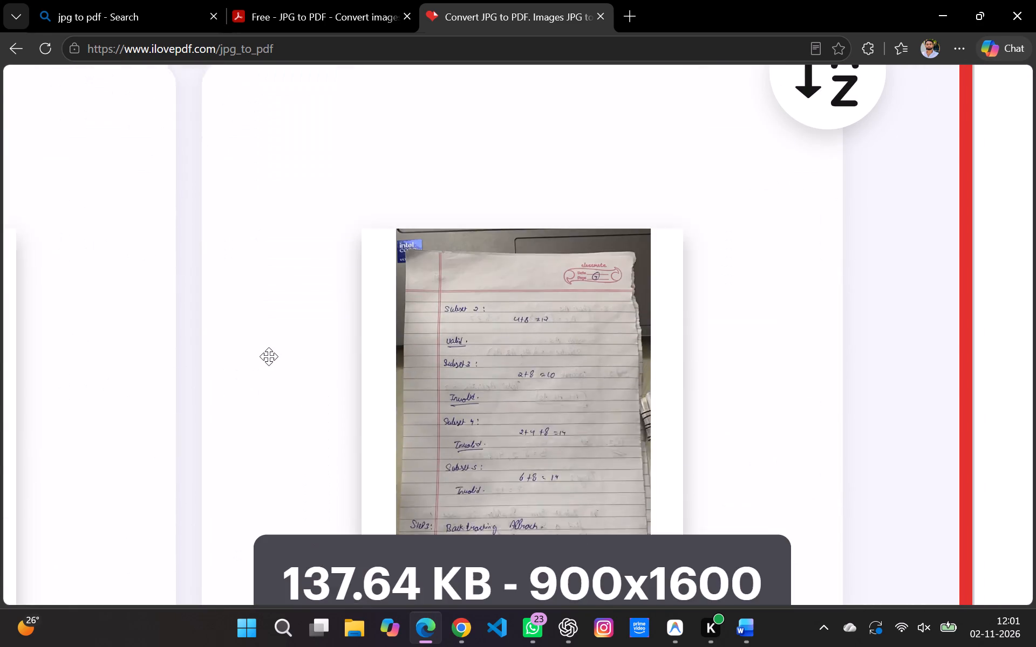
scroll(269, 356, "down", 5)
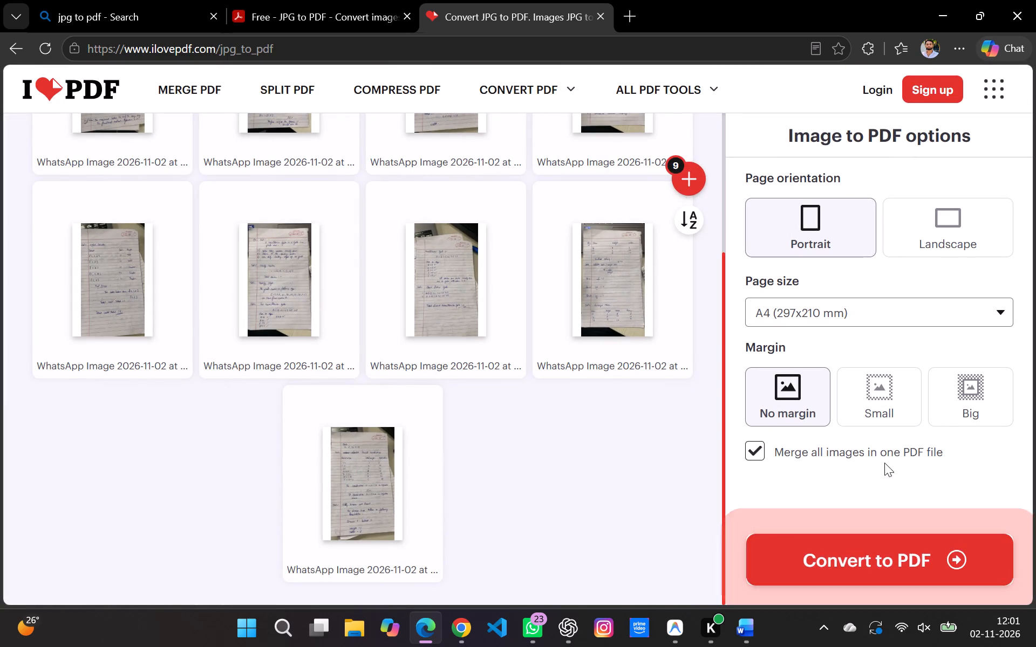
Convert the ordered answer page images into one merged PDF file.
left_click(871, 572)
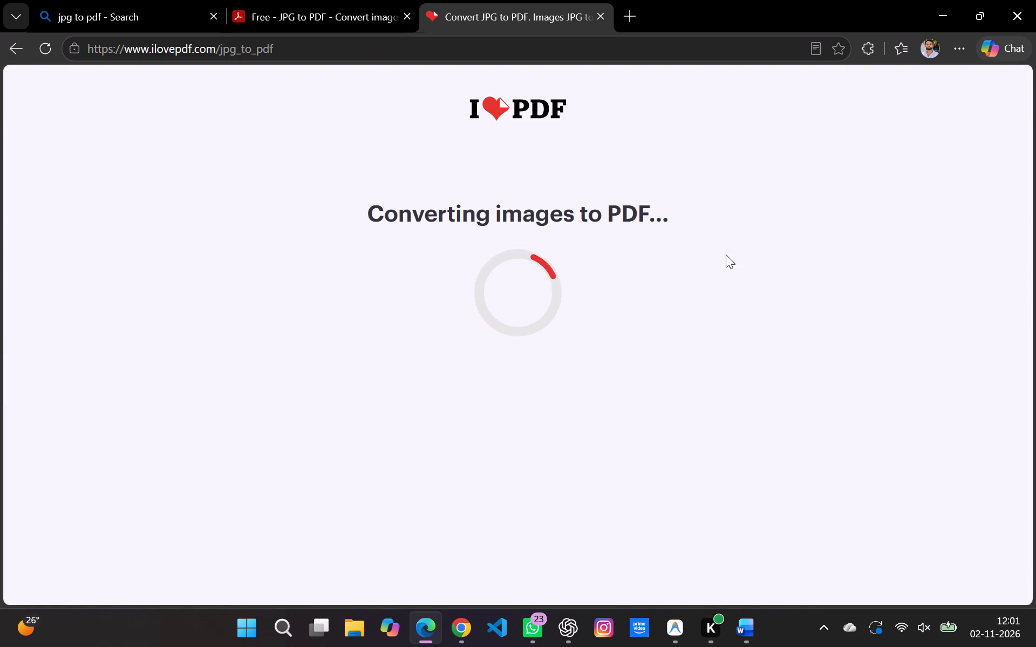
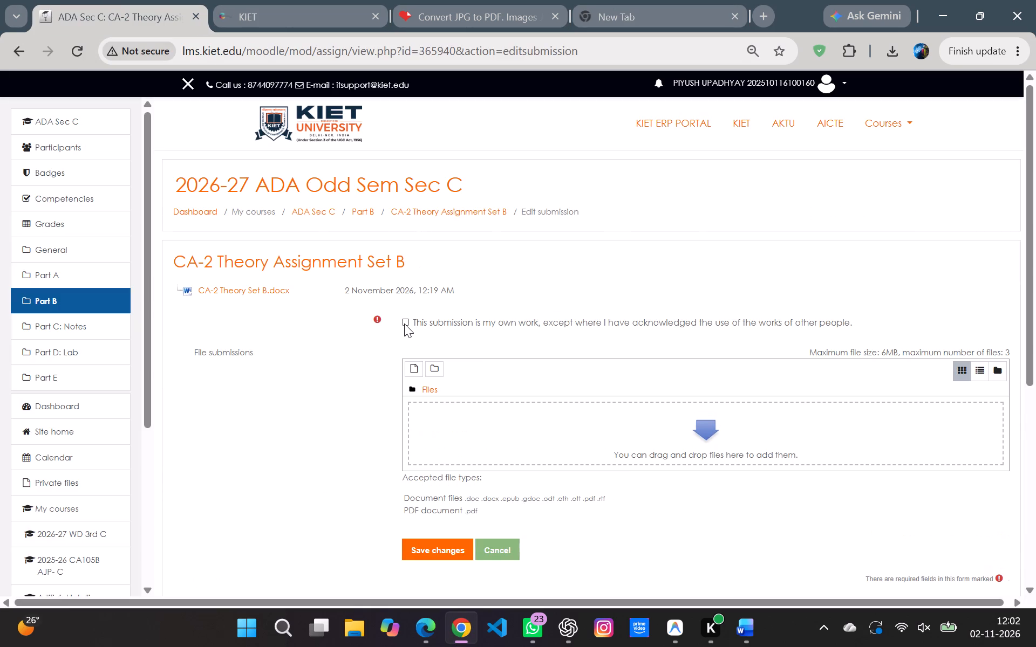
Confirm the own-work declaration on the CA-2 Theory Assignment Set B submission form.
left_click(404, 323)
Upload the PDF "WhatsApp Image 2026-11-02 at 11.58.19 AM" from Downloads as the assignment's submission file and save the submission.
left_click(415, 369)
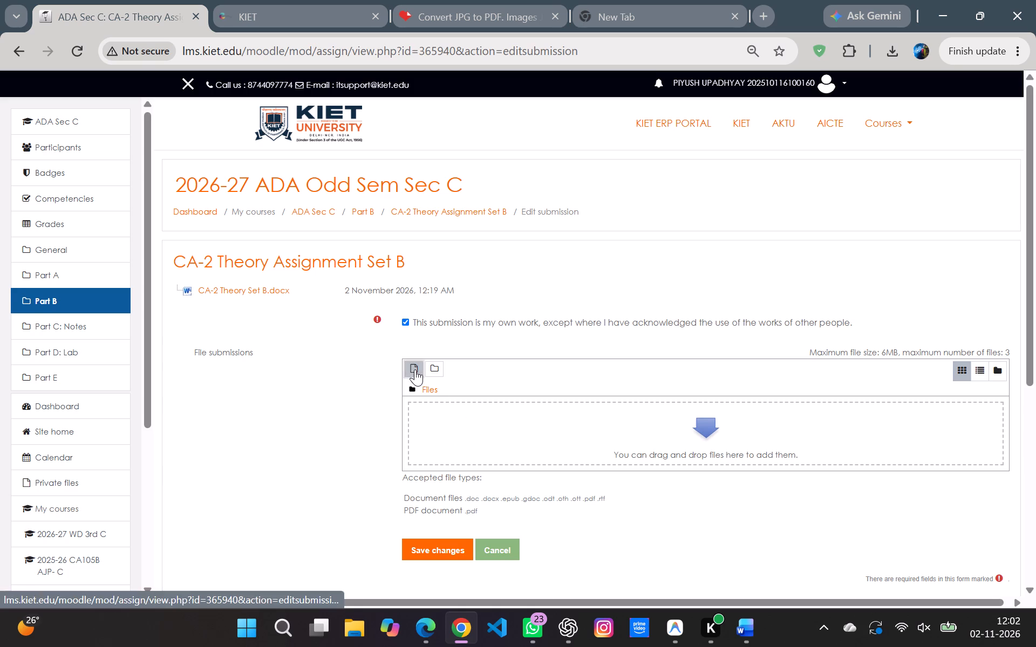
left_click(432, 294)
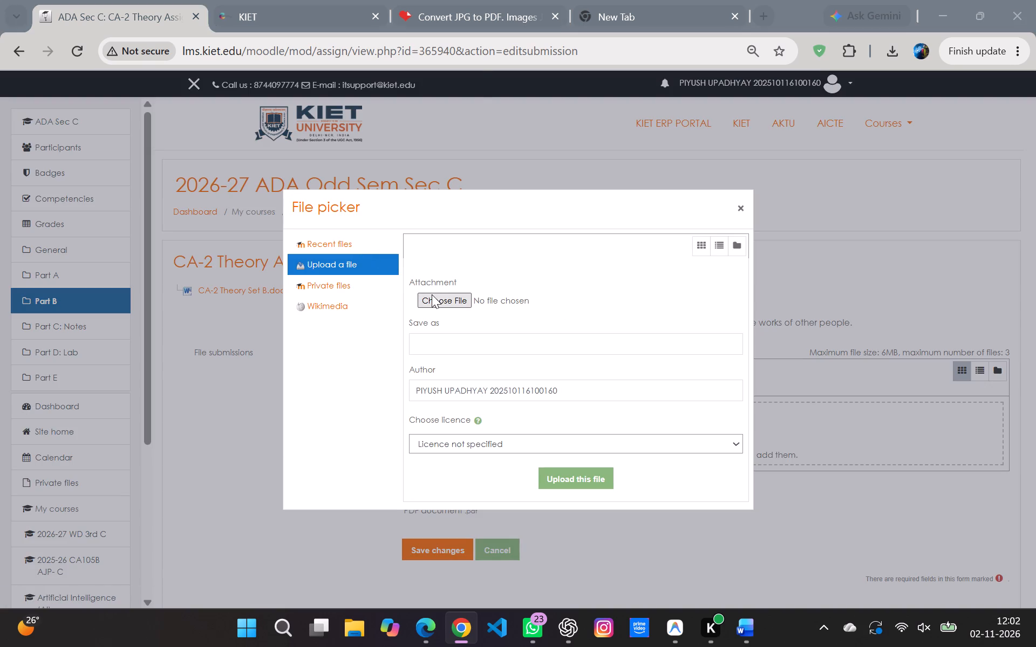
left_click(59, 189)
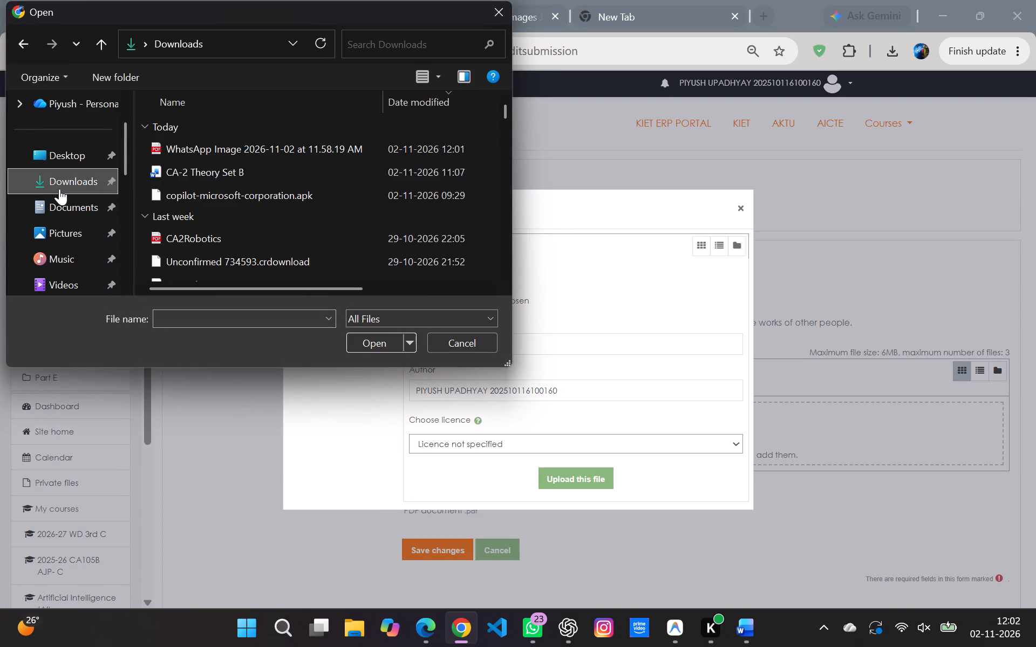
left_click(220, 154)
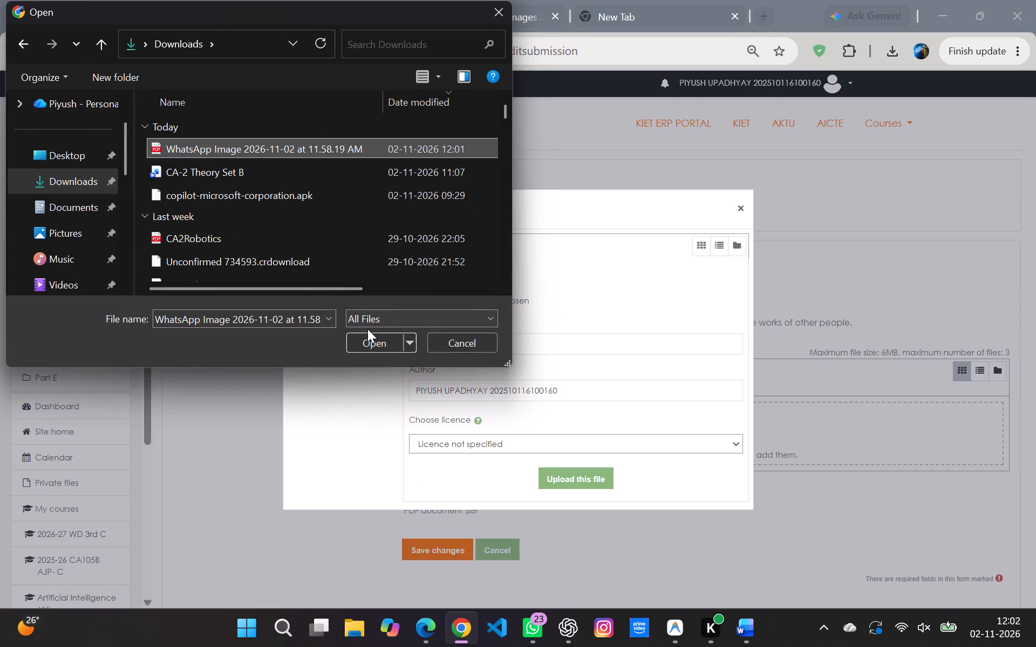
left_click_drag(367, 329, 366, 334)
left_click(366, 334)
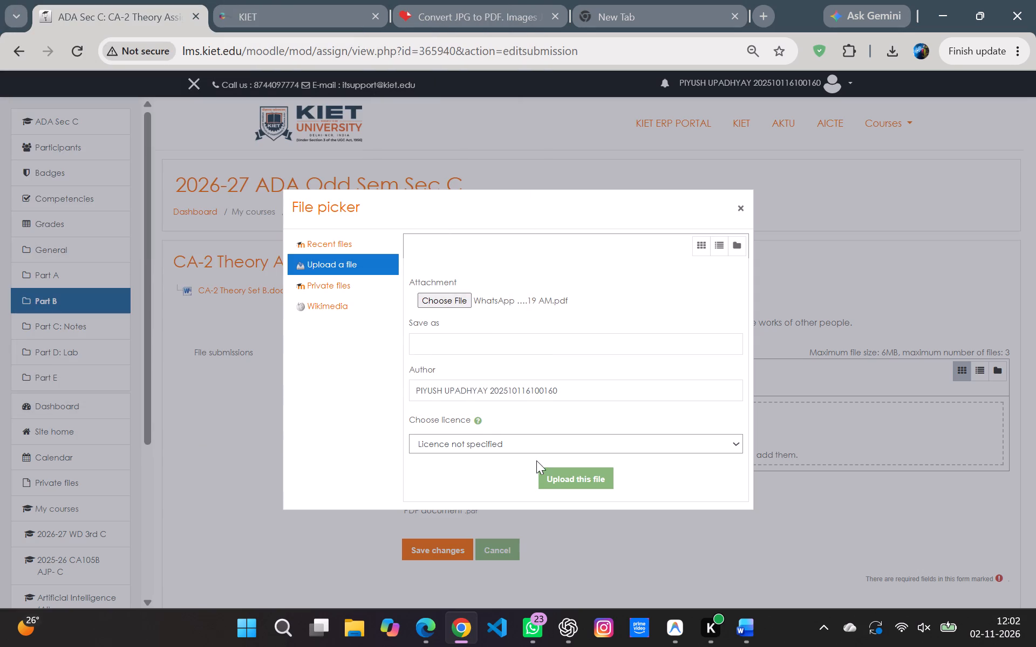
left_click(556, 467)
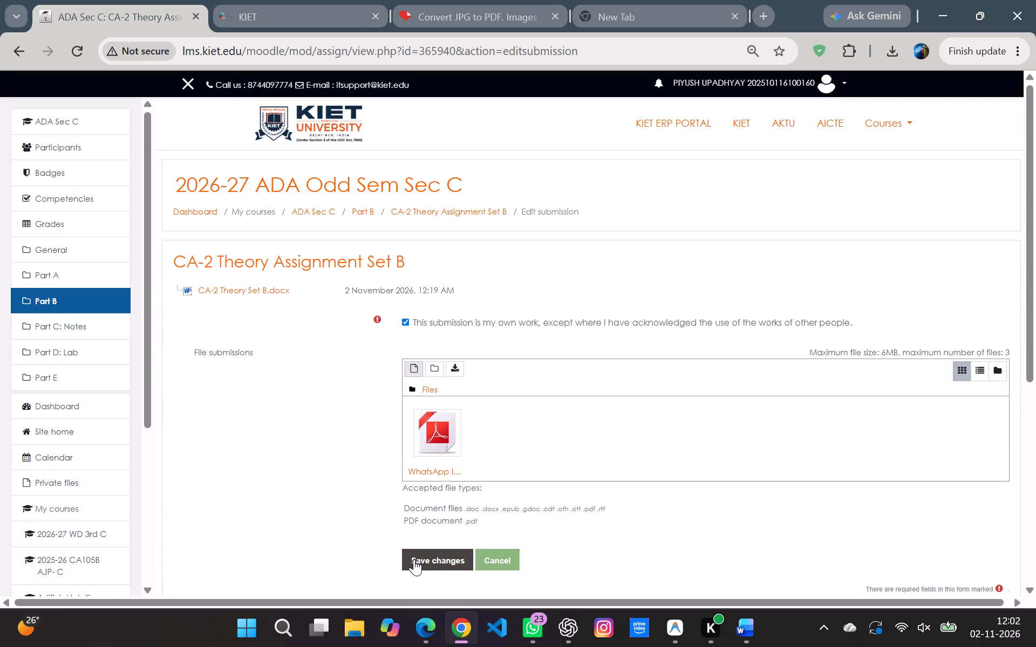
left_click(414, 559)
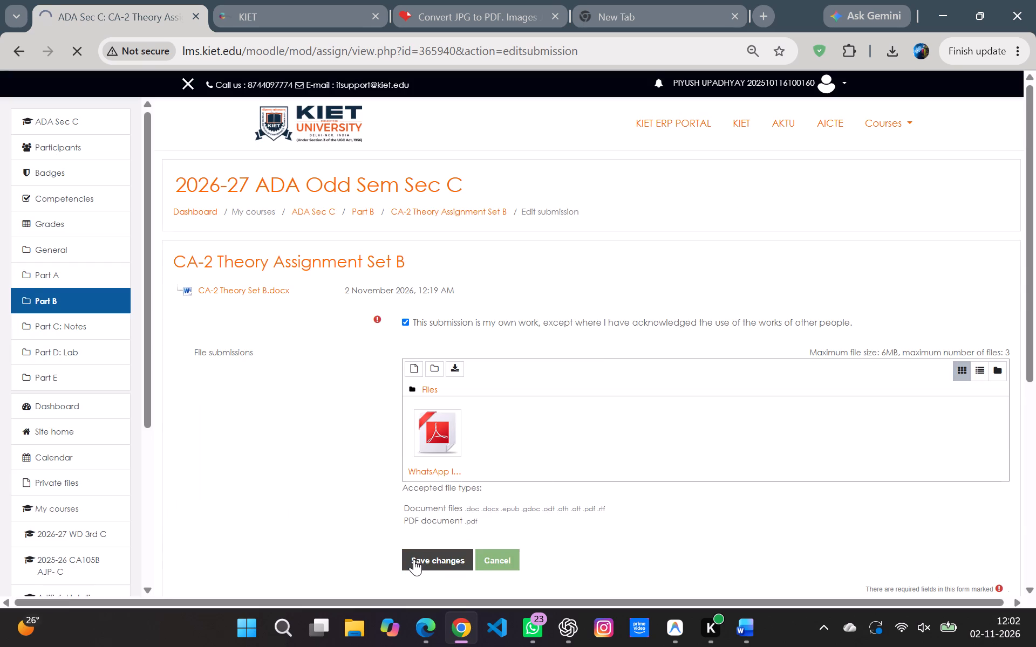
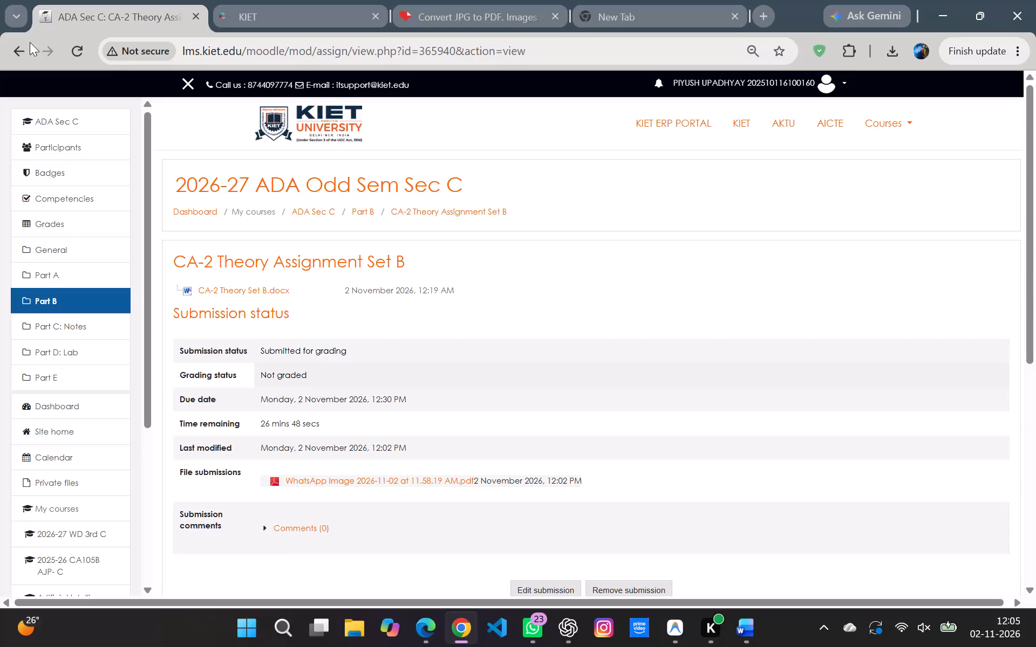
Go back to the CA-2 Theory Assignment Set B overview page and reload it to check the current submission status.
left_click(24, 44)
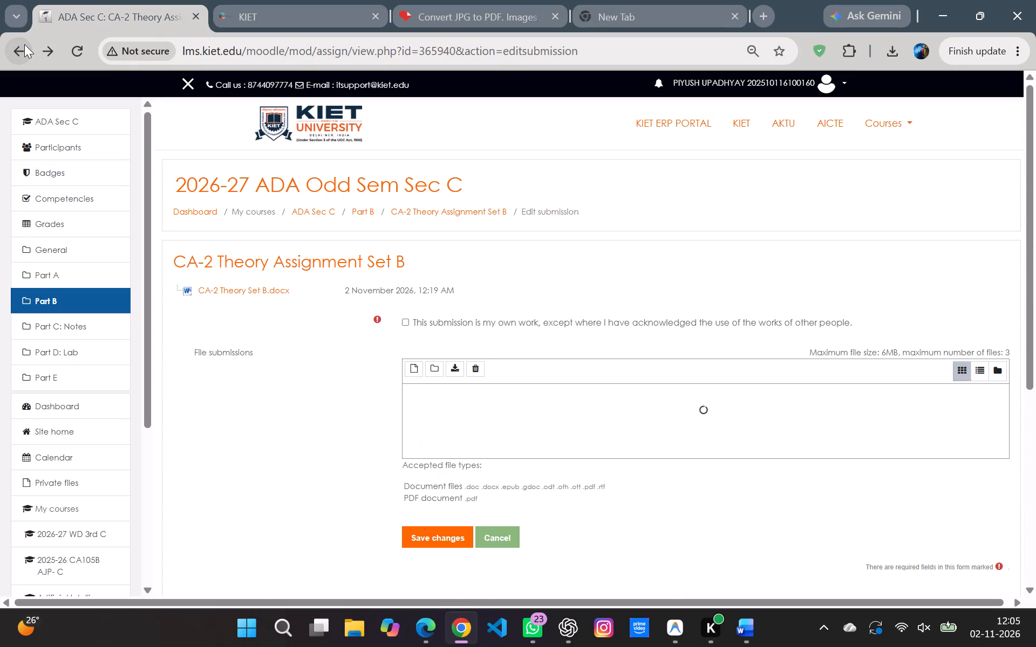
left_click(24, 44)
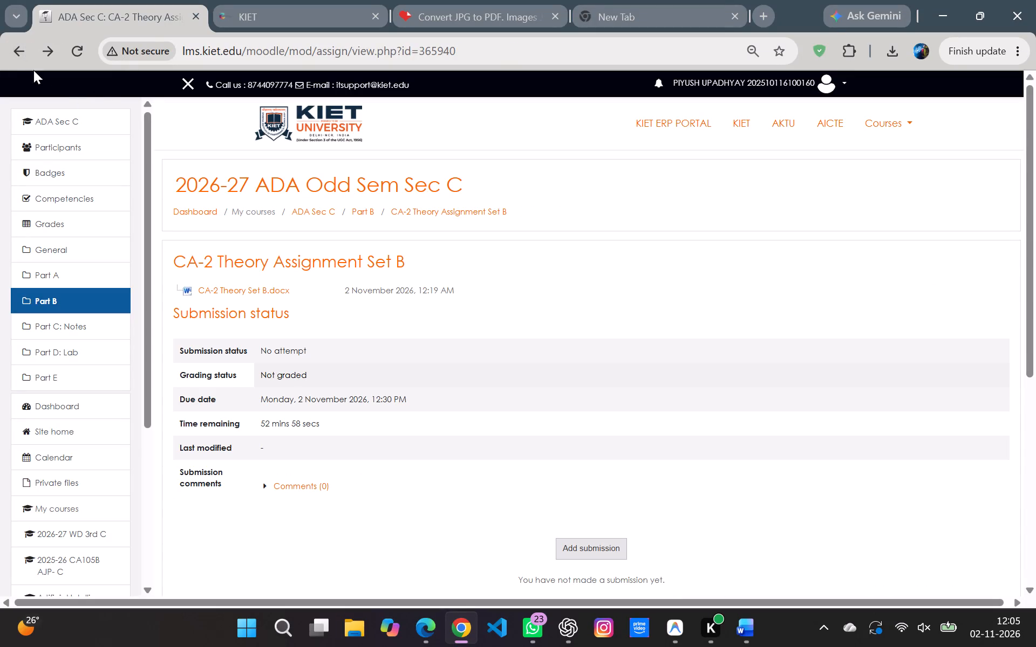
scroll(28, 51, "right", 1)
scroll(309, 260, "left", 1)
left_click(77, 44)
scroll(77, 44, "right", 1)
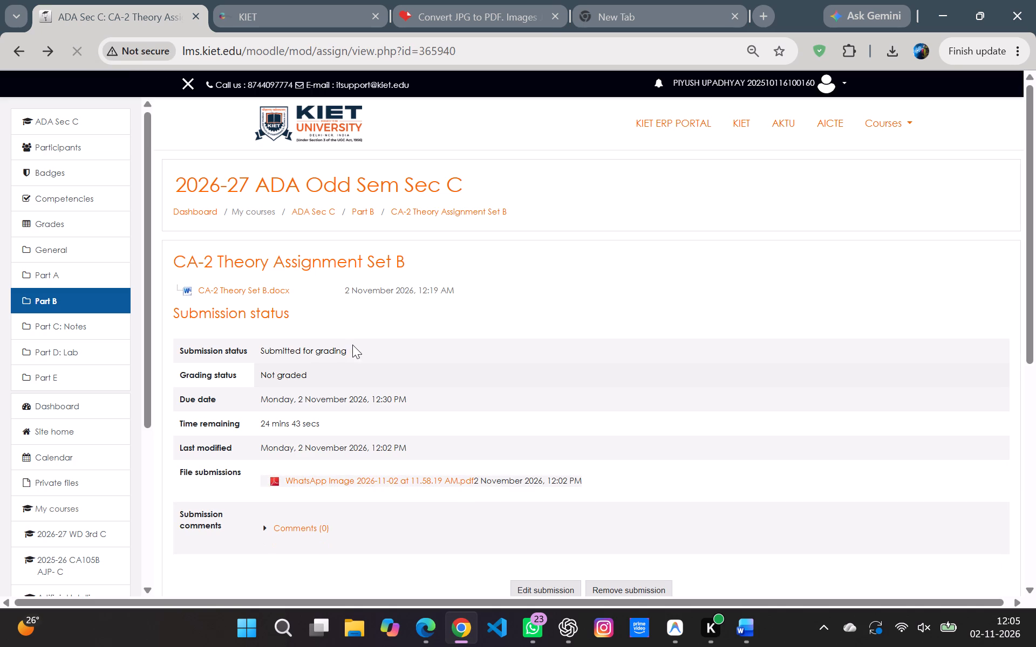
scroll(352, 345, "right", 1)
Switch to the already open iLovePDF JPG to PDF page in Chrome.
left_click(462, 0)
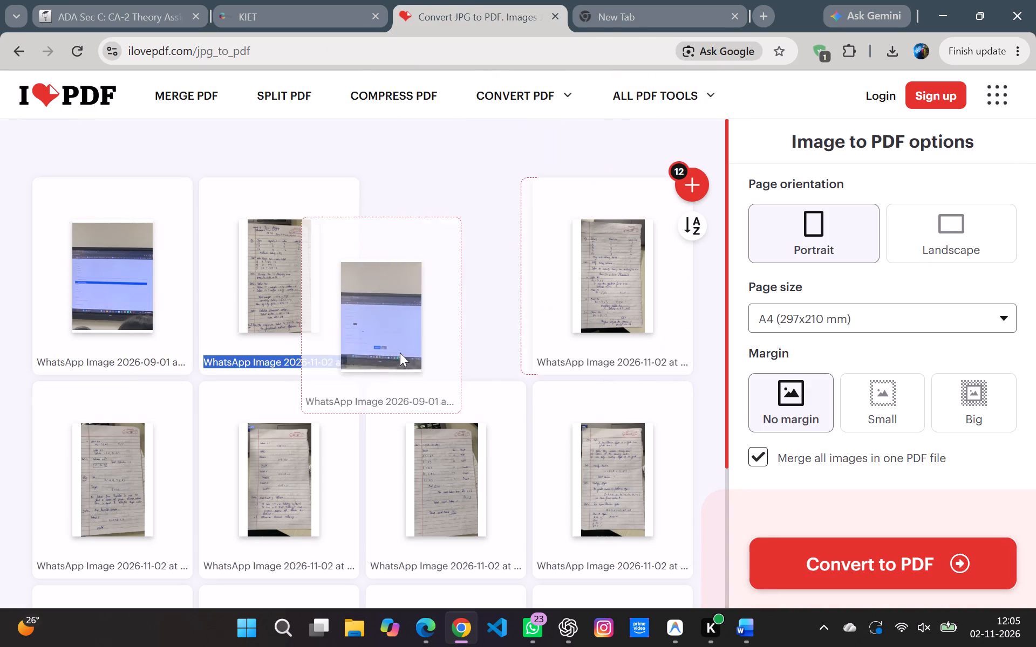
Switch to Microsoft Edge and go back from the converted-file download page to the iLovePDF JPG to PDF upload page.
left_click(416, 636)
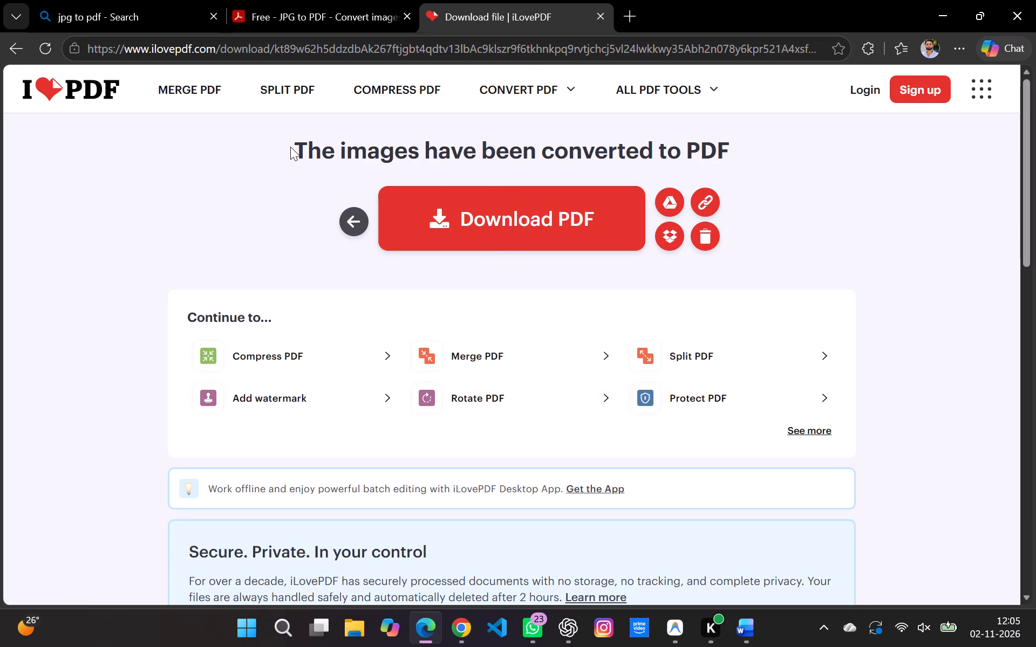
left_click(7, 56)
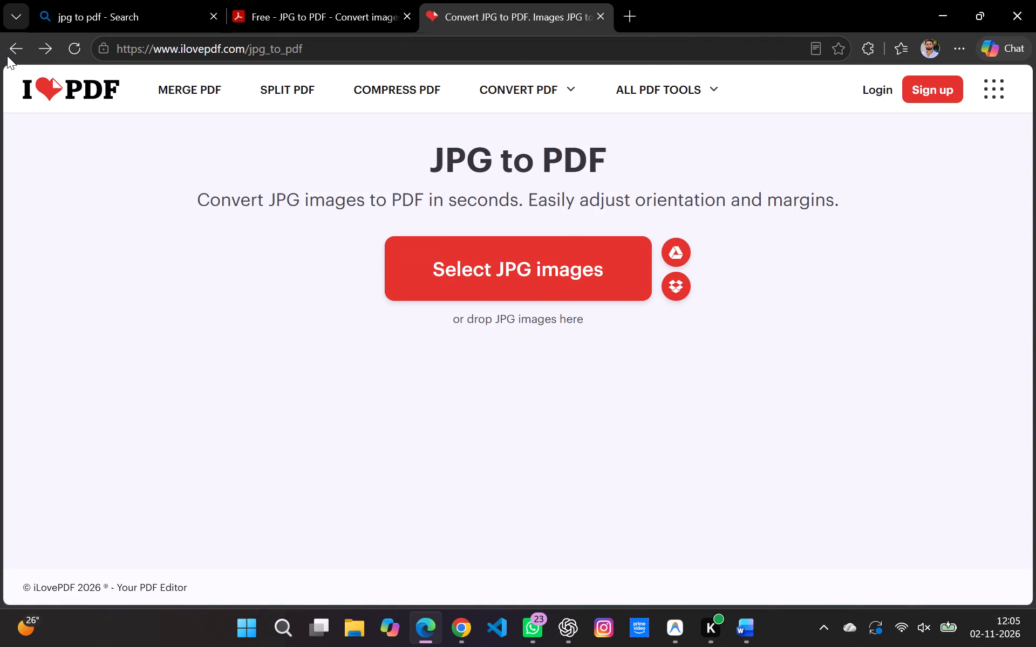
Start choosing JPG images for the converter and try to select the WhatsApp images in the Camera Roll folder.
left_click(546, 295)
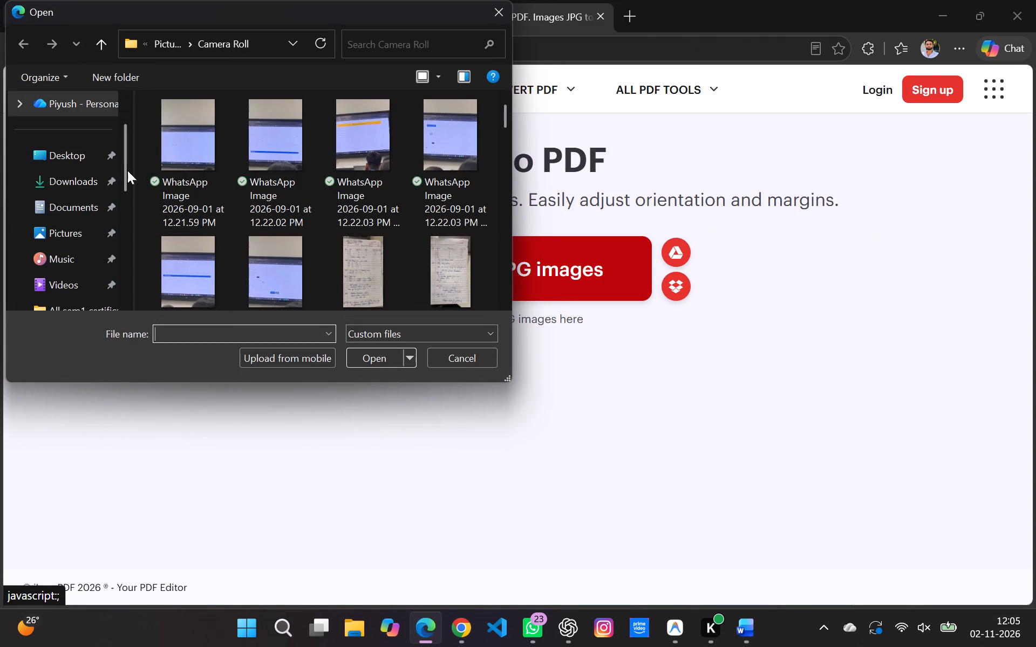
left_click(144, 178)
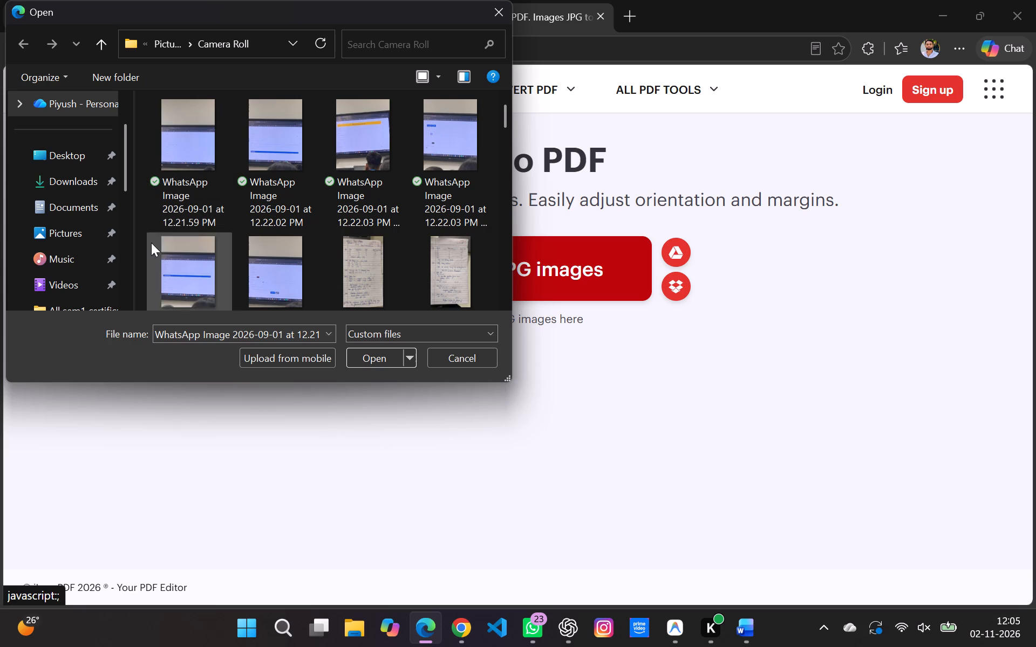
left_click_drag(143, 243, 204, 138)
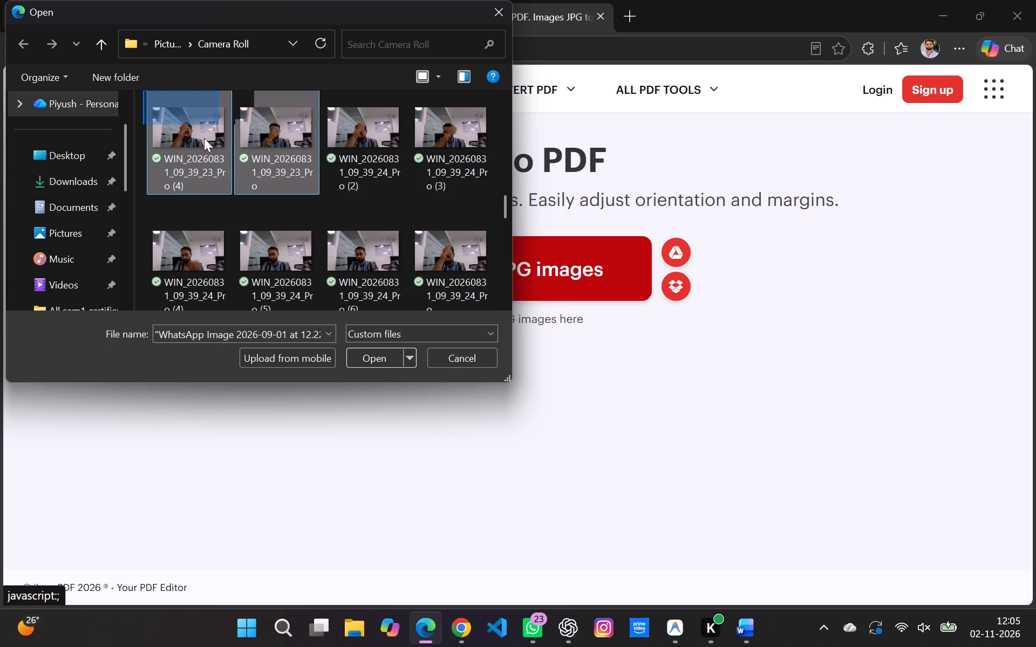
left_click_drag(204, 138, 142, 130)
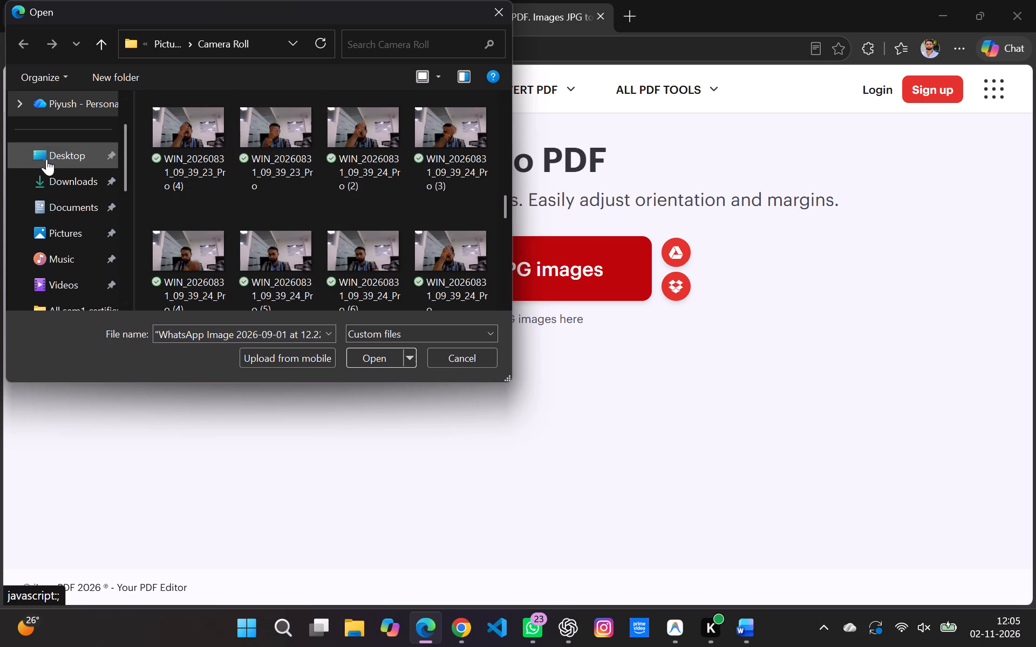
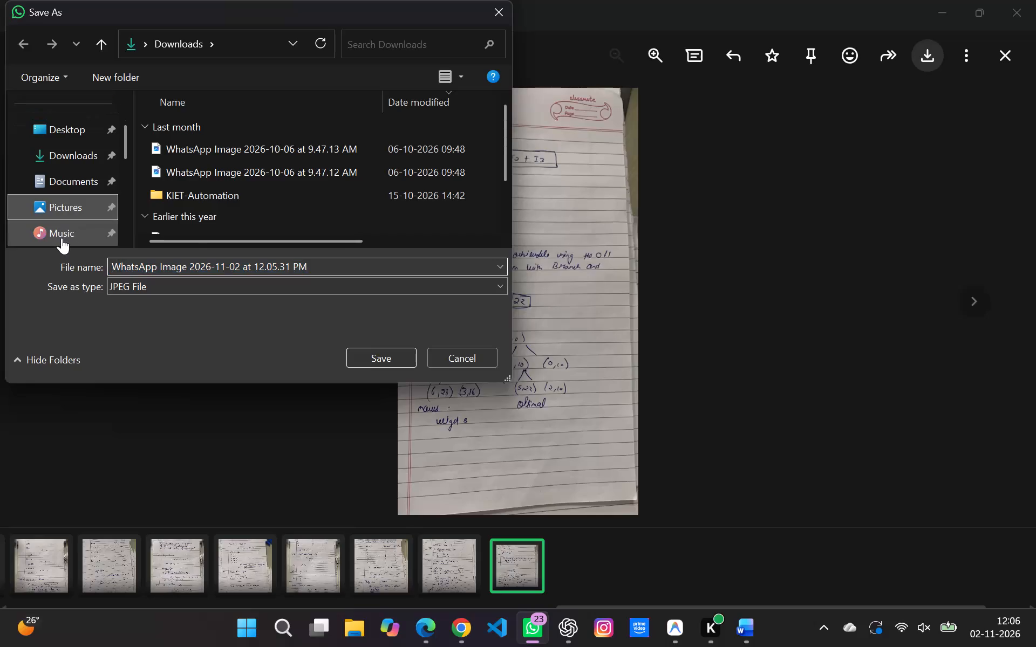
Save the open handwritten answer photo, WhatsApp Image 2026-11-02 at 12.05.31 PM, as a JPEG in the Camera Roll folder in Pictures.
double_click(264, 192)
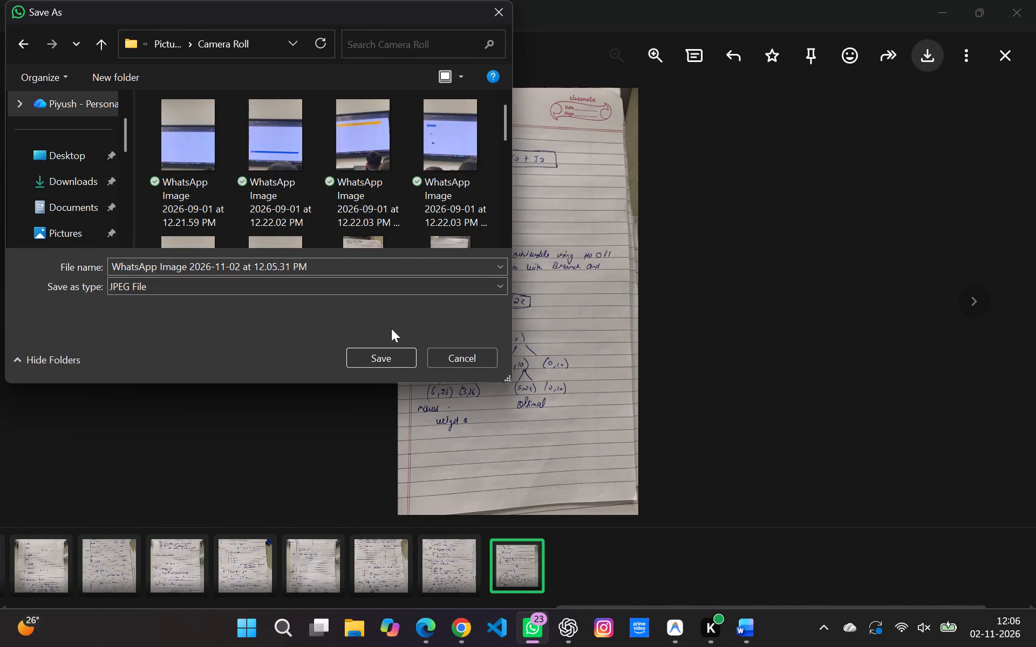
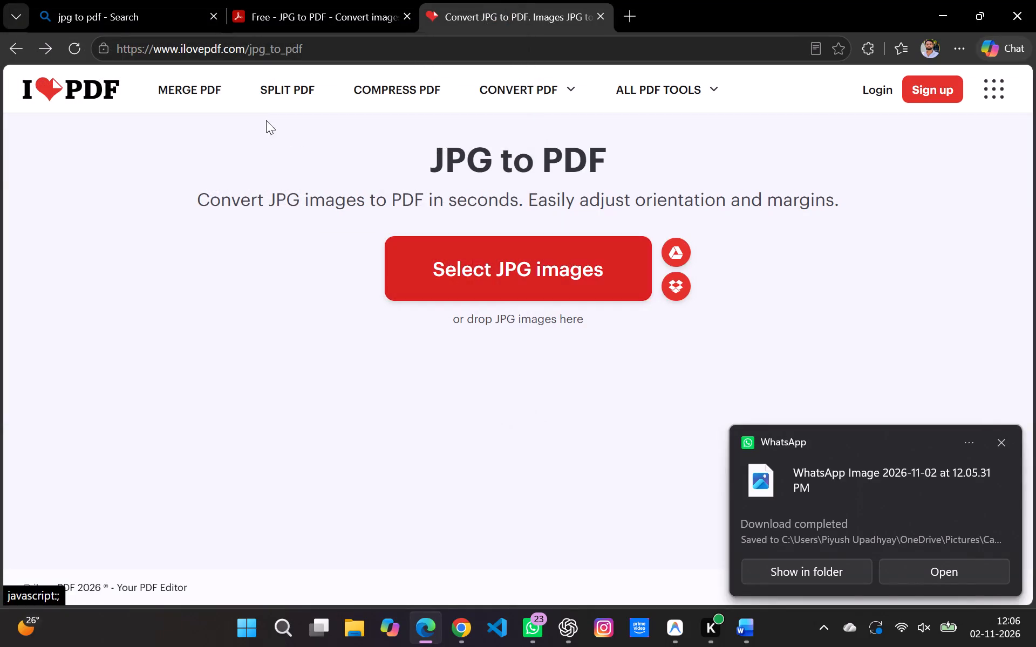
Add twelve WhatsApp images from the Camera Roll folder to the converter, from the last two 2026-09-01 photos through the 2026-11-02 page at 11.58.19 AM.
left_click(482, 241)
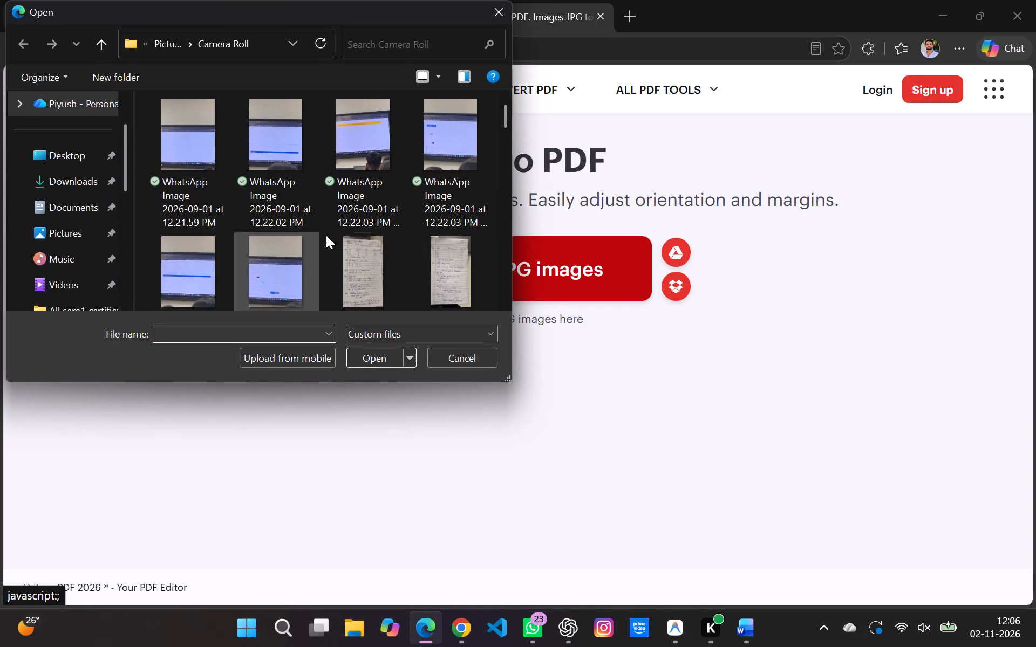
left_click_drag(138, 244, 384, 367)
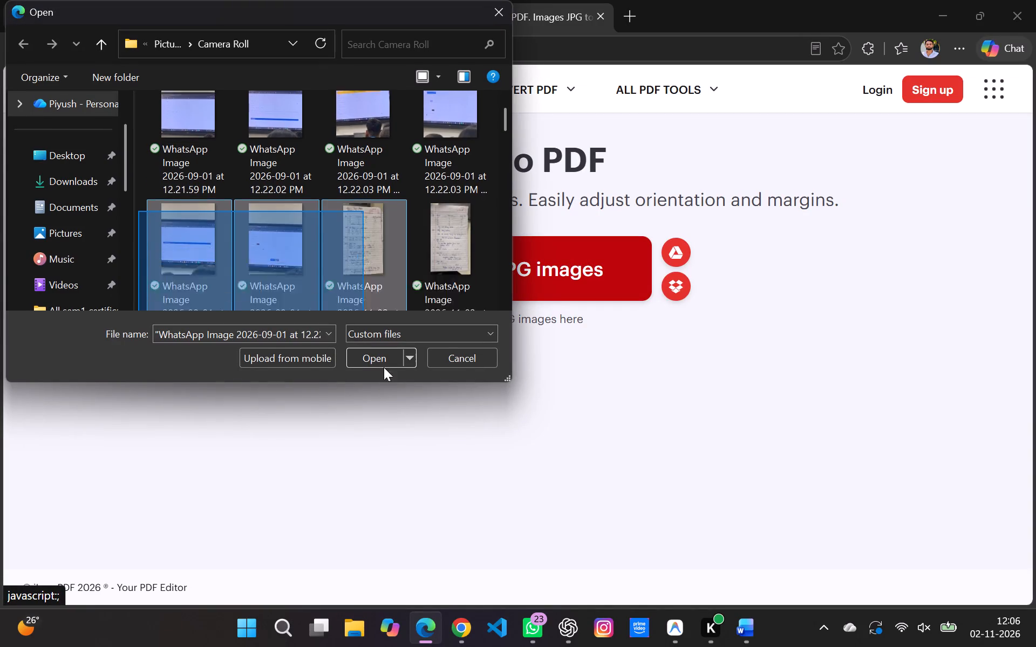
left_click_drag(384, 367, 265, 187)
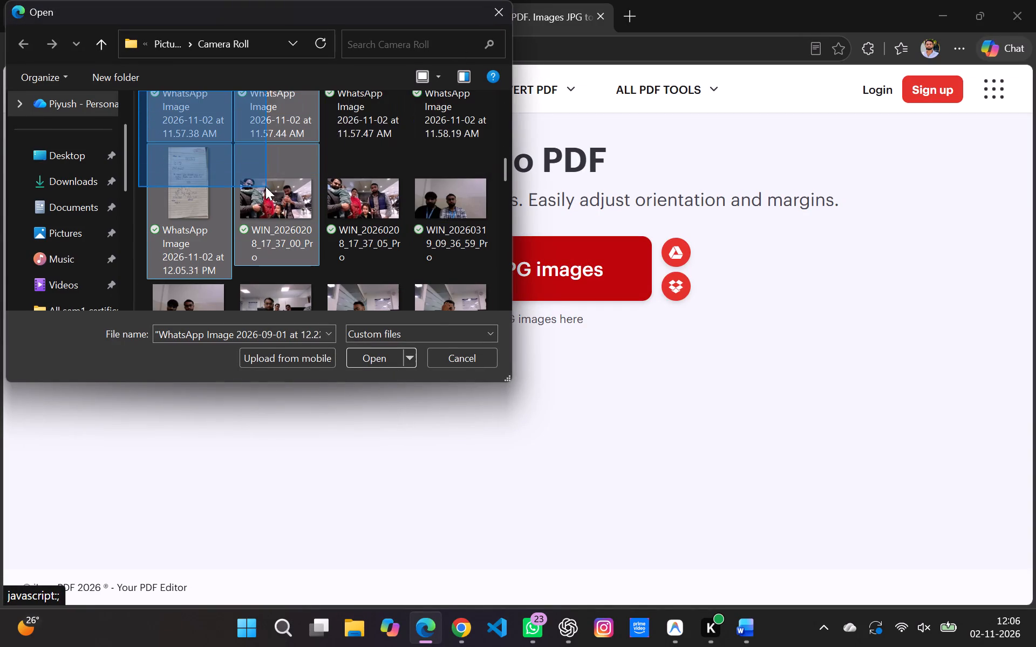
left_click_drag(265, 187, 459, 129)
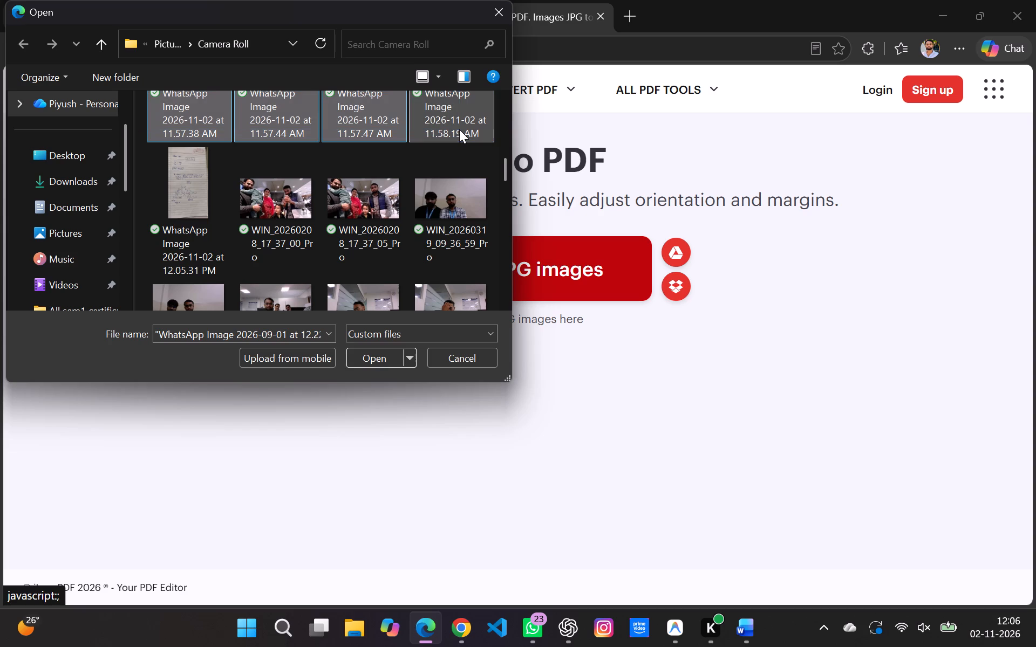
left_click(380, 350)
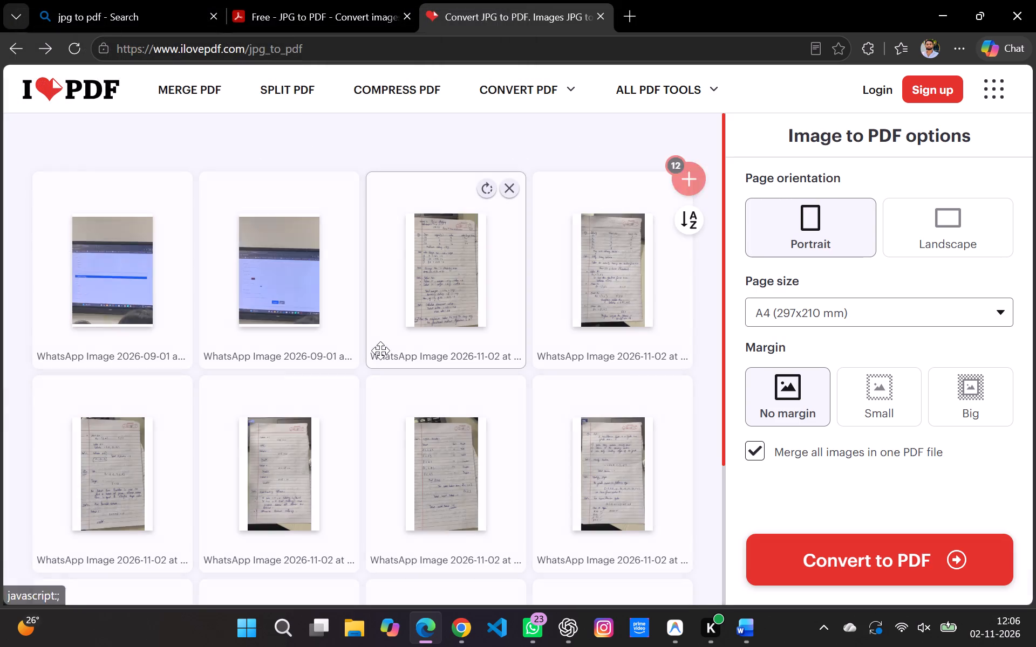
Add the photo "WhatsApp Image 2026-11-02 at 12.05.31 PM" from the Camera Roll folder to the images being converted.
left_click(695, 173)
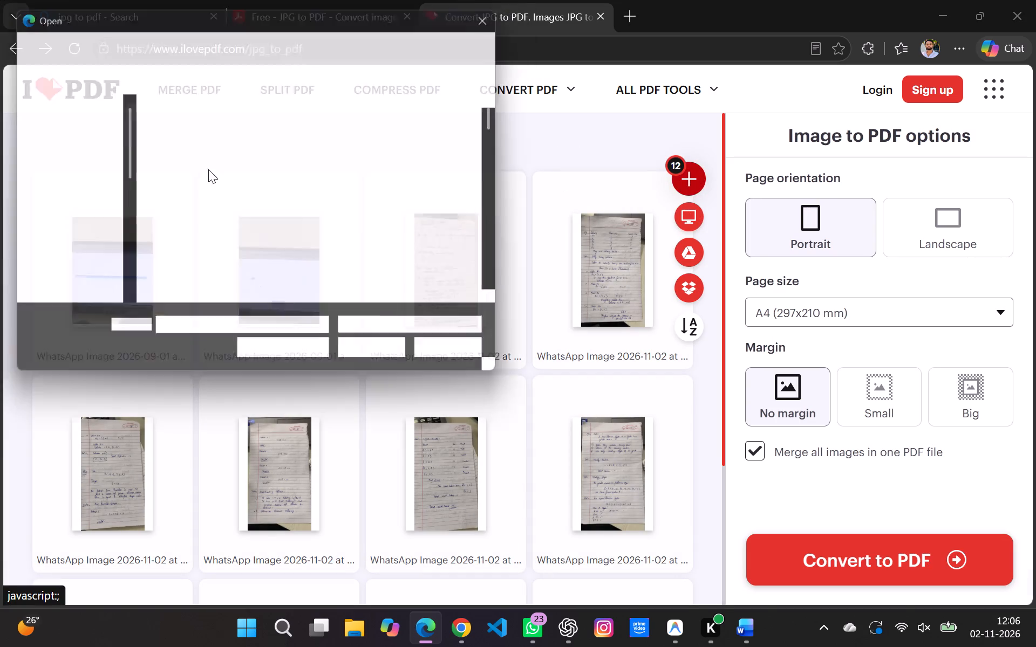
scroll(343, 264, "down", 1)
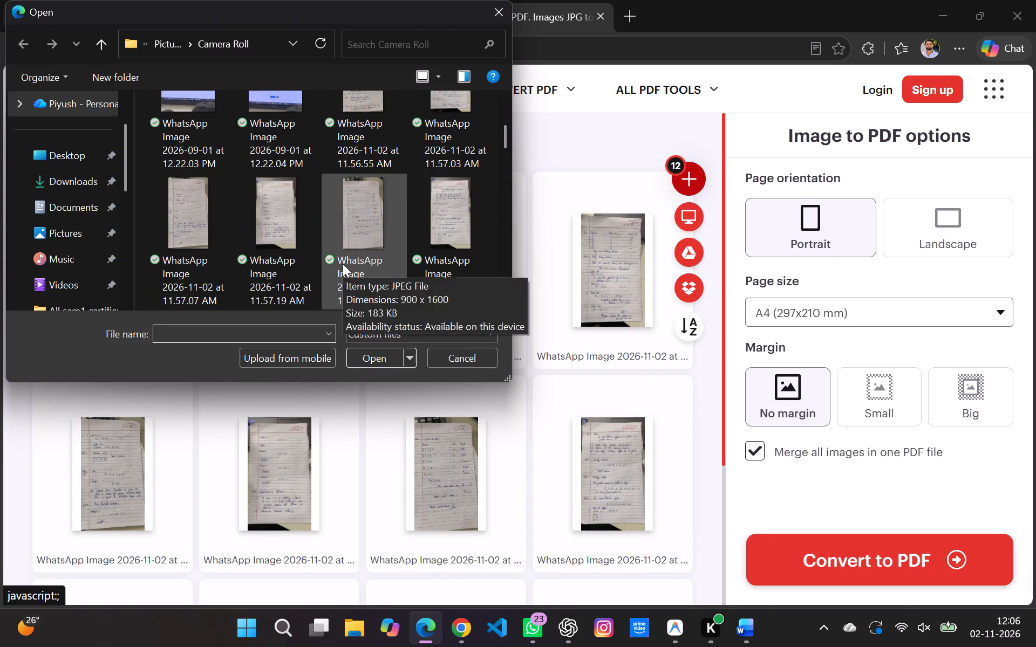
scroll(343, 264, "down", 2)
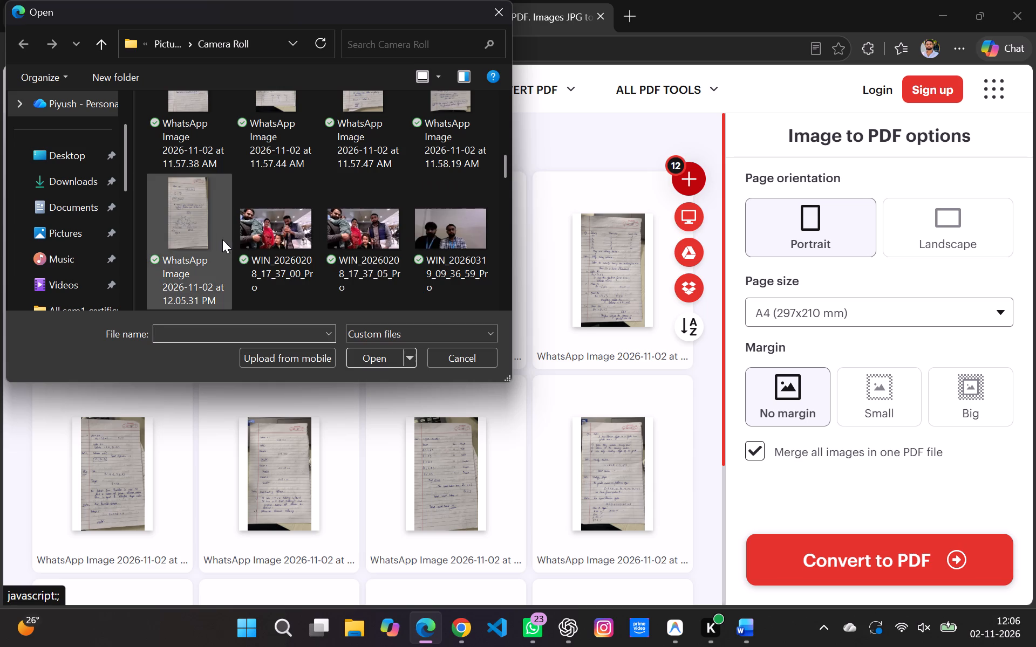
left_click(219, 239)
left_click(365, 356)
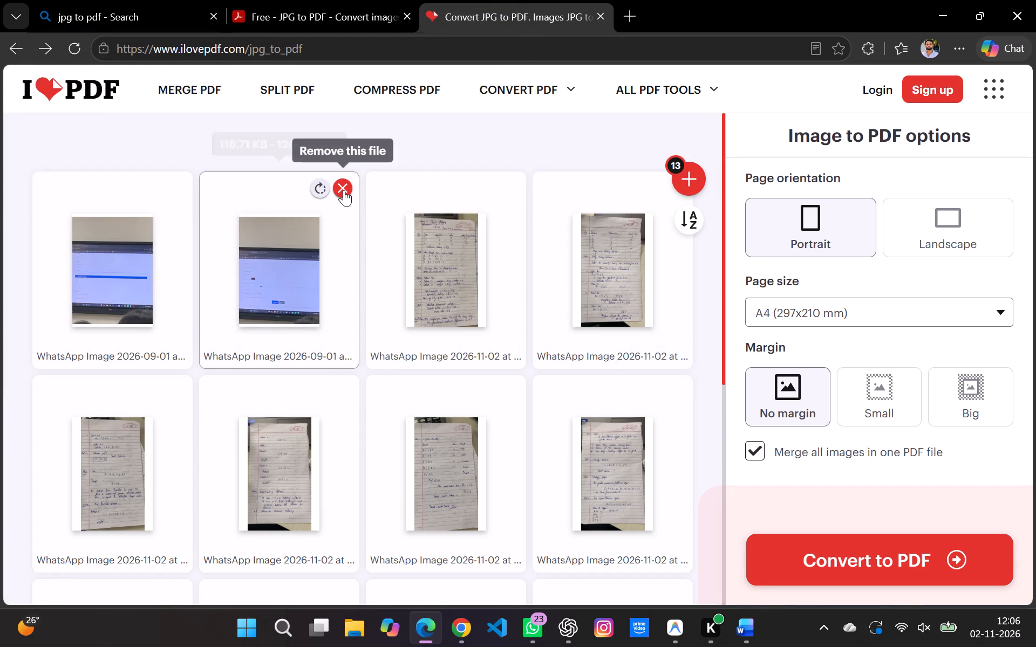
Remove the two WhatsApp screen photos dated 2026-09-01 from the images being converted.
left_click(344, 190)
left_click(171, 185)
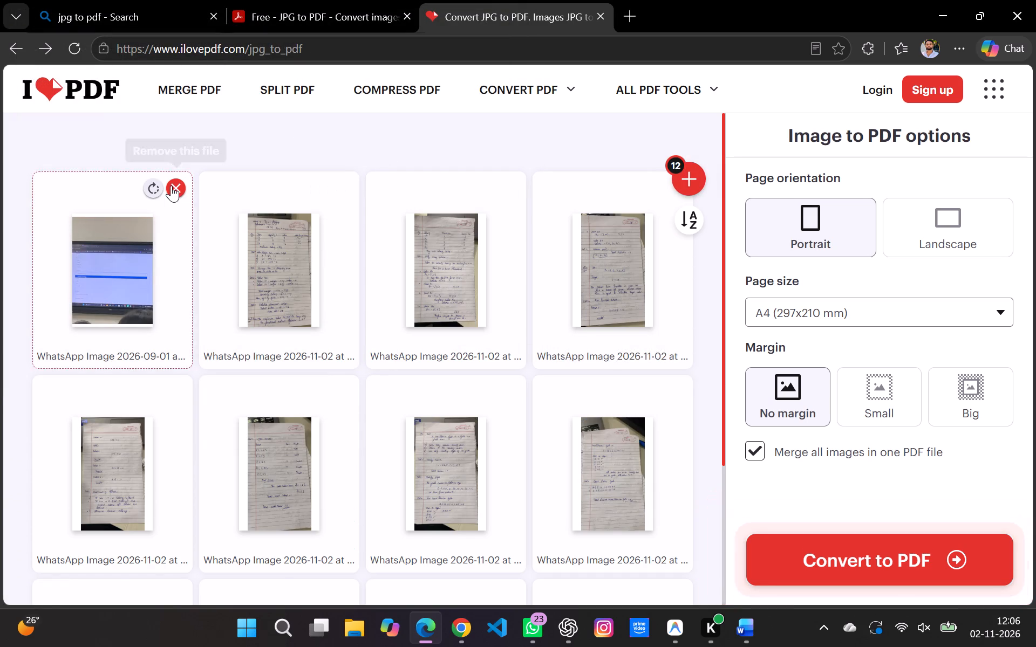
Examine the handwritten answer photos up close to check their page order and whether each one belongs.
scroll(345, 298, "right", 1)
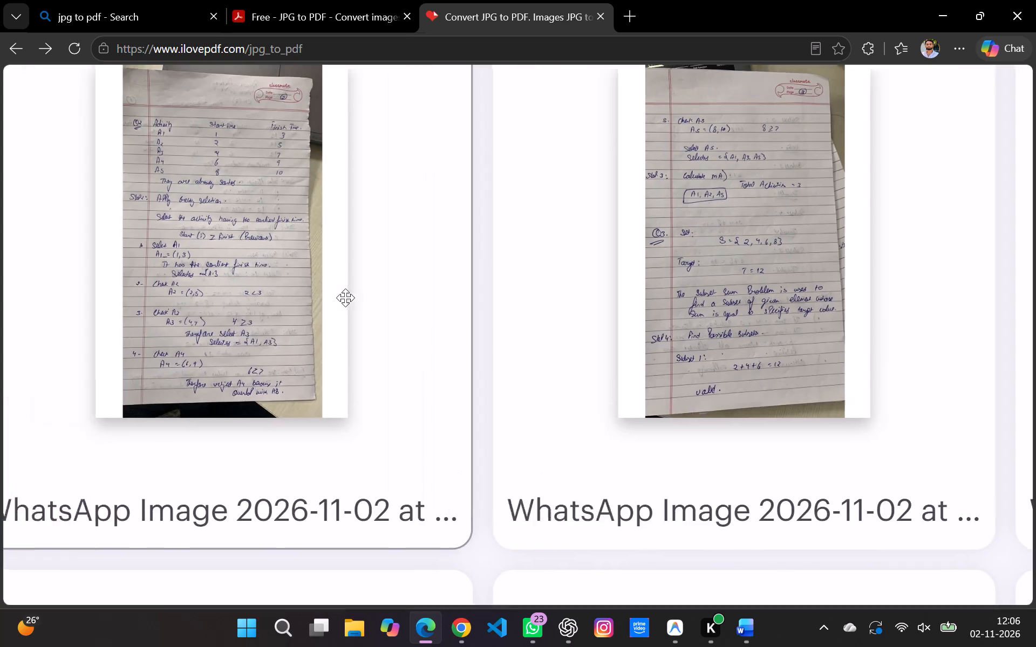
scroll(345, 298, "right", 2)
scroll(345, 298, "left", 2)
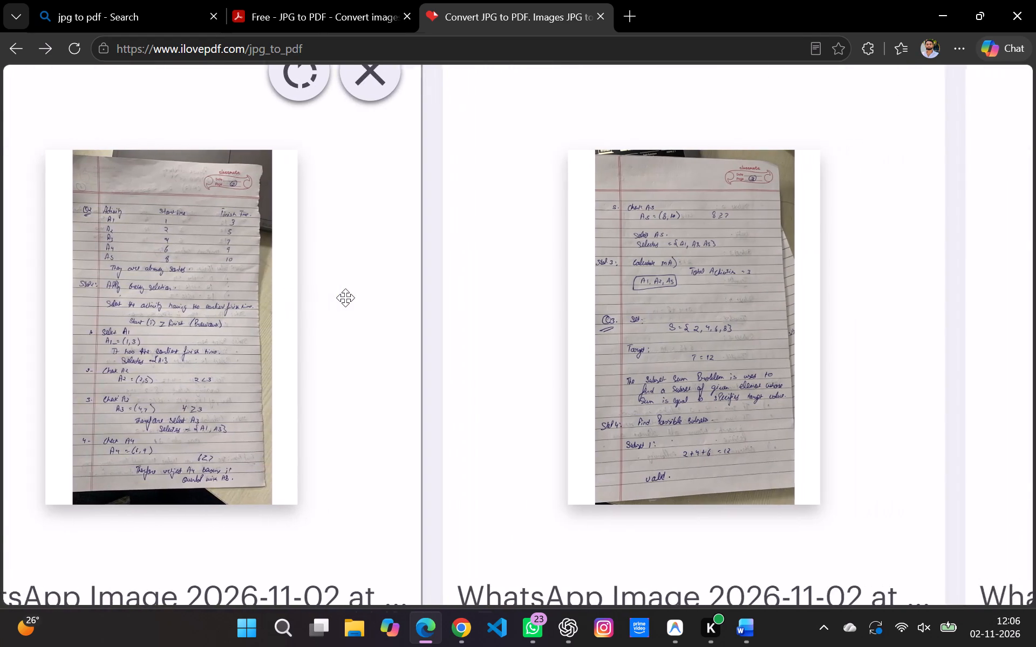
scroll(345, 298, "left", 4)
scroll(345, 298, "down", 3)
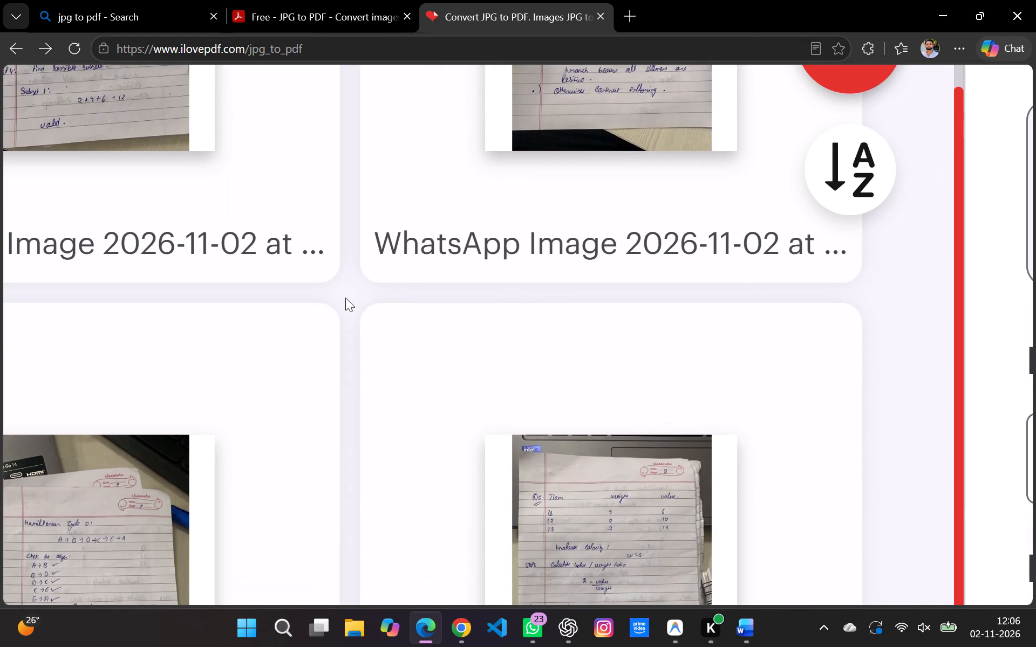
scroll(345, 298, "down", 1)
scroll(345, 298, "right", 2)
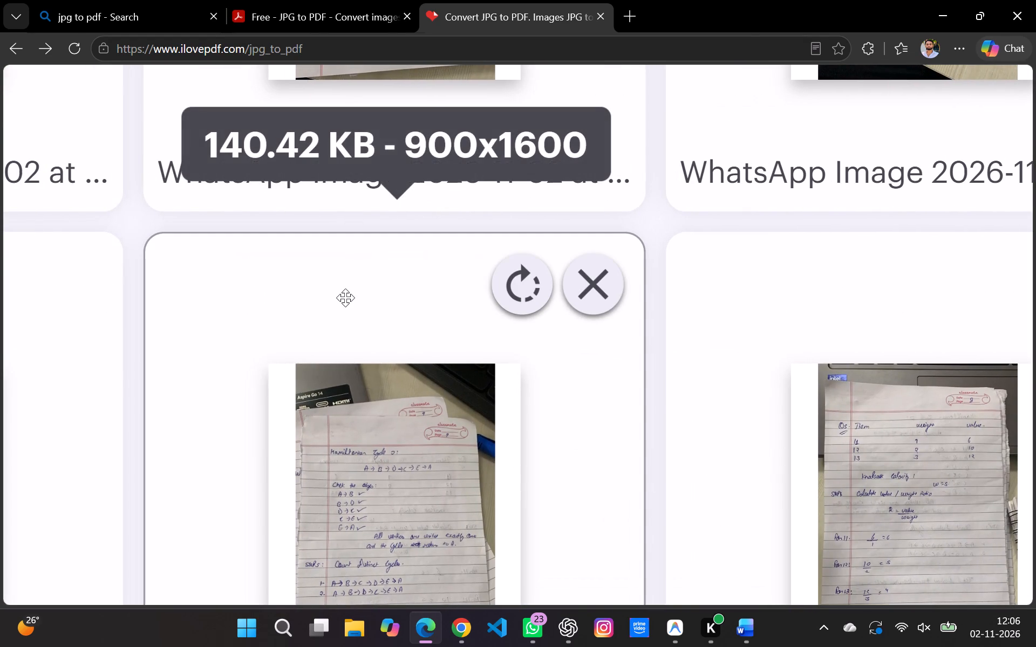
scroll(345, 298, "right", 6)
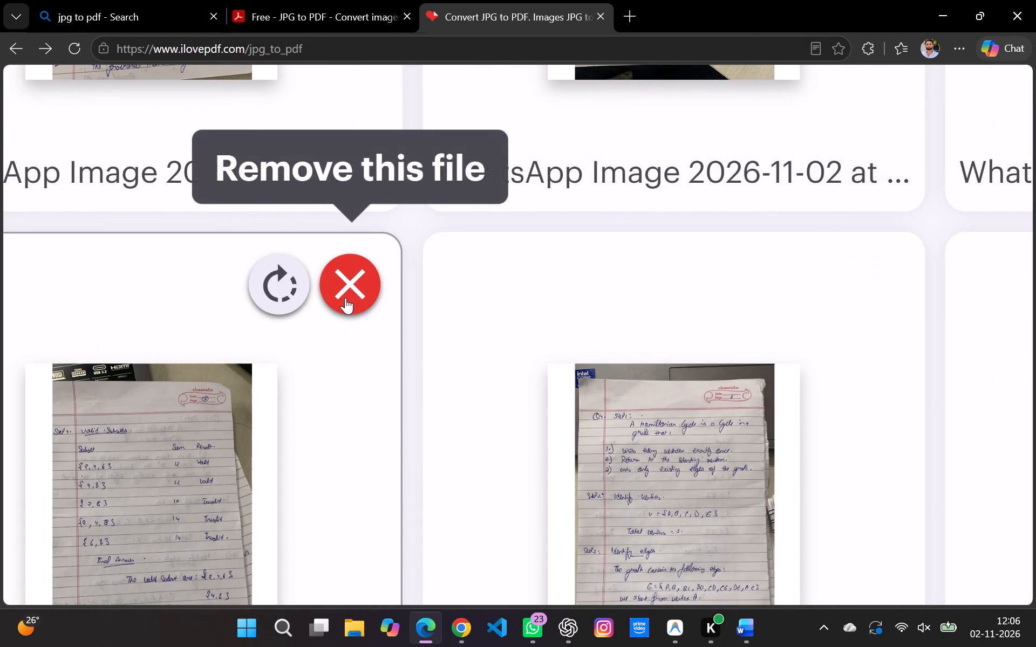
scroll(345, 298, "down", 7)
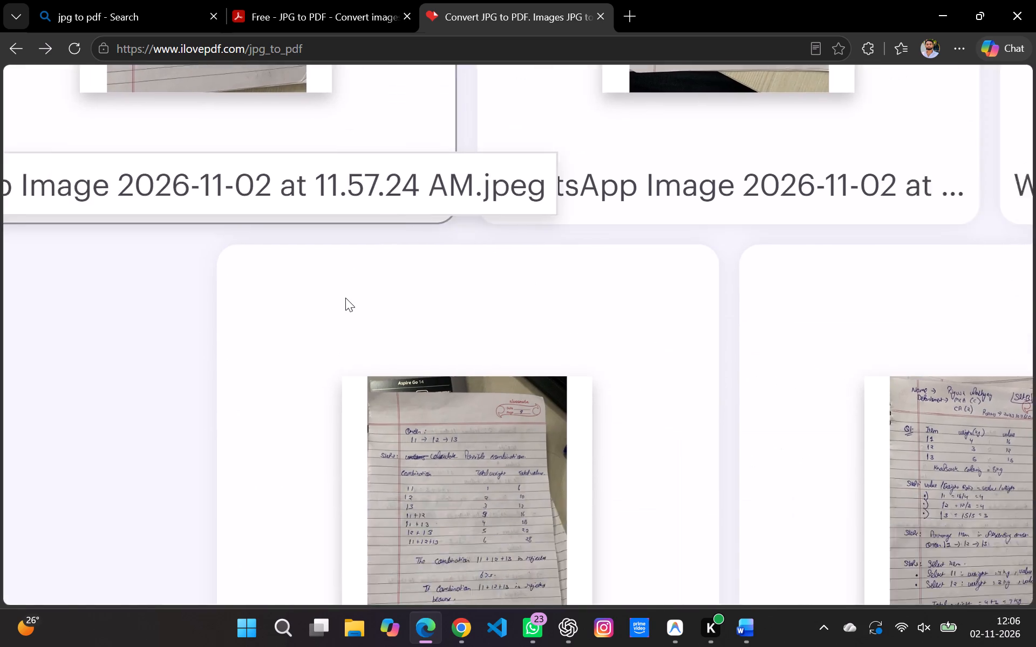
Remove the extra Q1 page photo with the name header that sits between page 9 and the final-answer page.
scroll(345, 298, "down", 1)
scroll(345, 298, "left", 3)
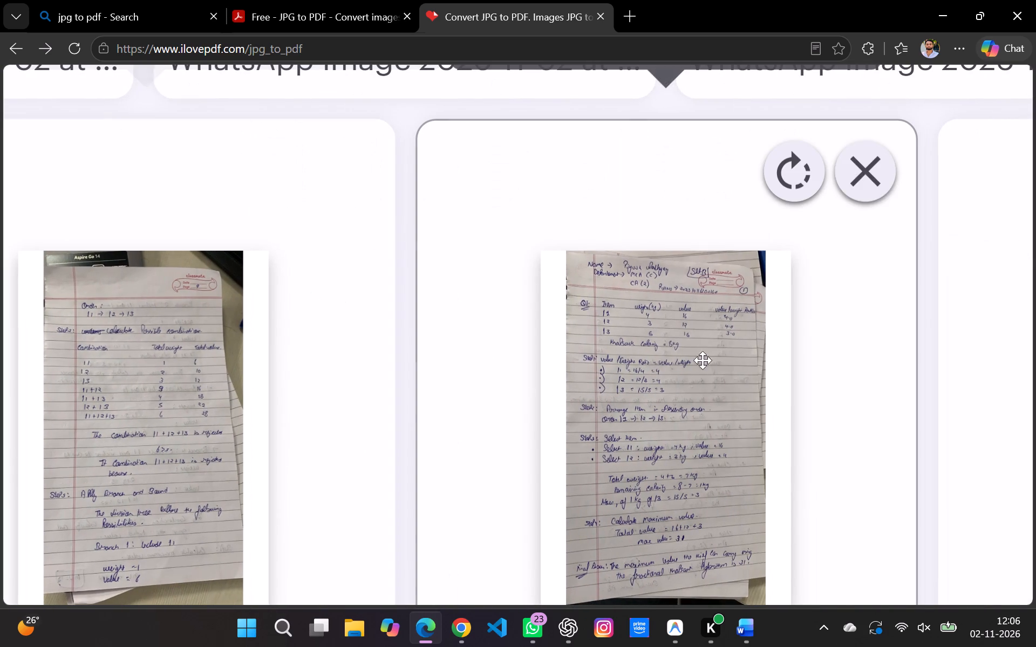
left_click(890, 171)
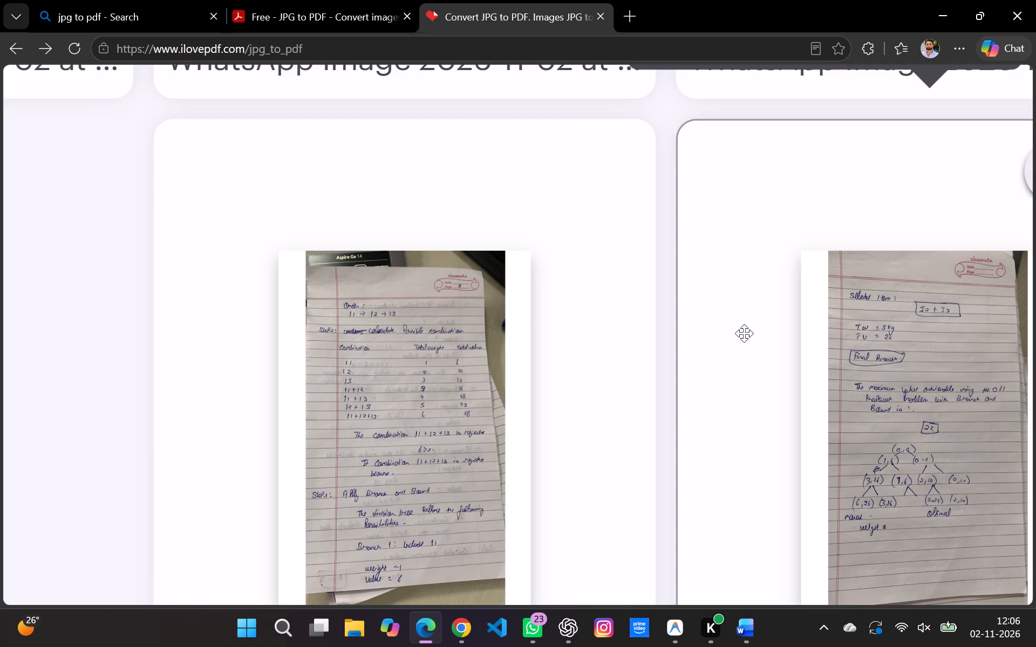
Review the remaining answer photos up close, from the final-answer page back to the first page, checking content and order.
scroll(744, 333, "left", 1)
scroll(744, 333, "up", 1)
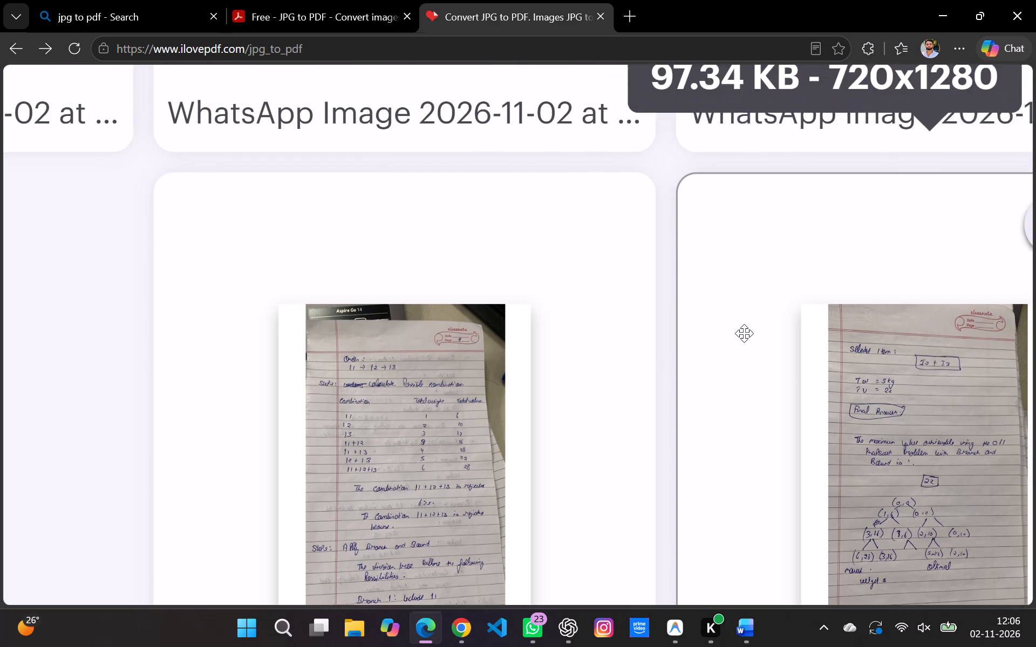
scroll(744, 333, "up", 3)
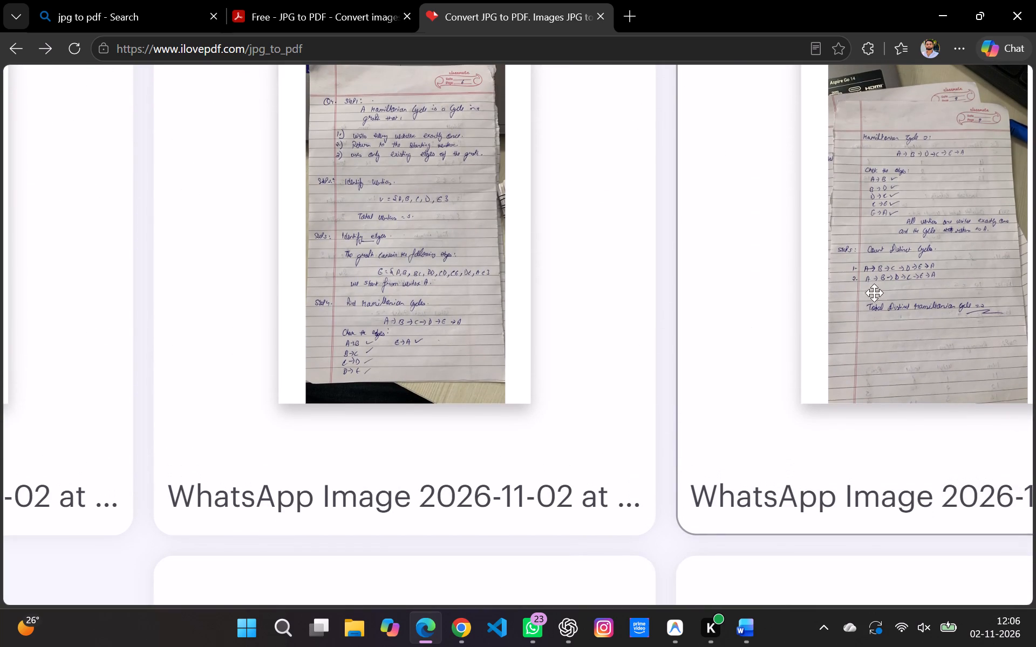
scroll(870, 323, "down", 5)
scroll(870, 323, "up", 2)
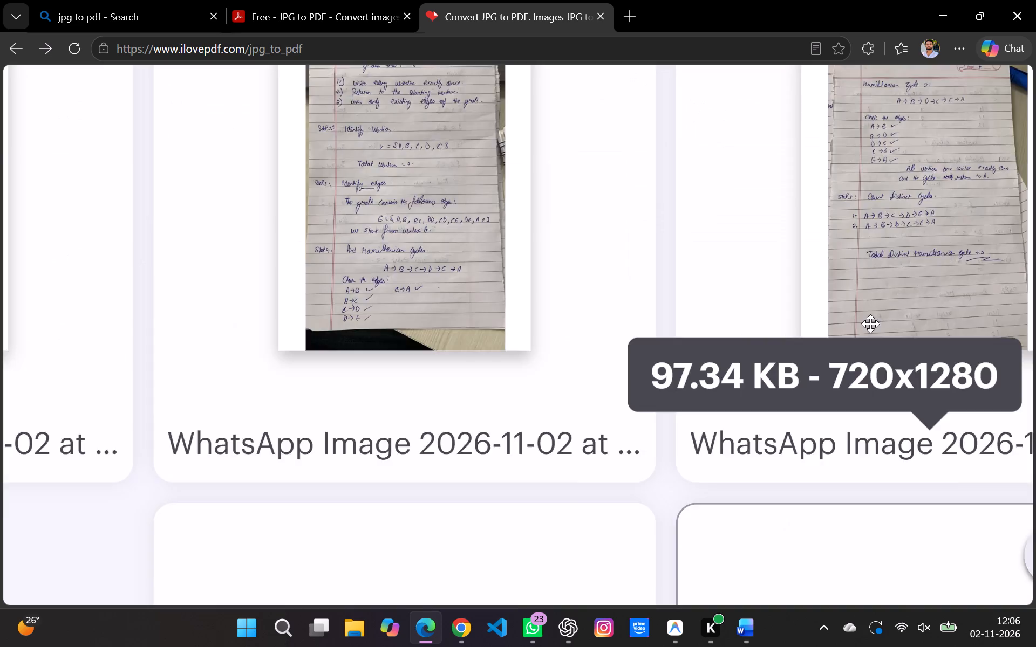
scroll(870, 323, "up", 2)
scroll(870, 323, "down", 3)
scroll(870, 323, "up", 1)
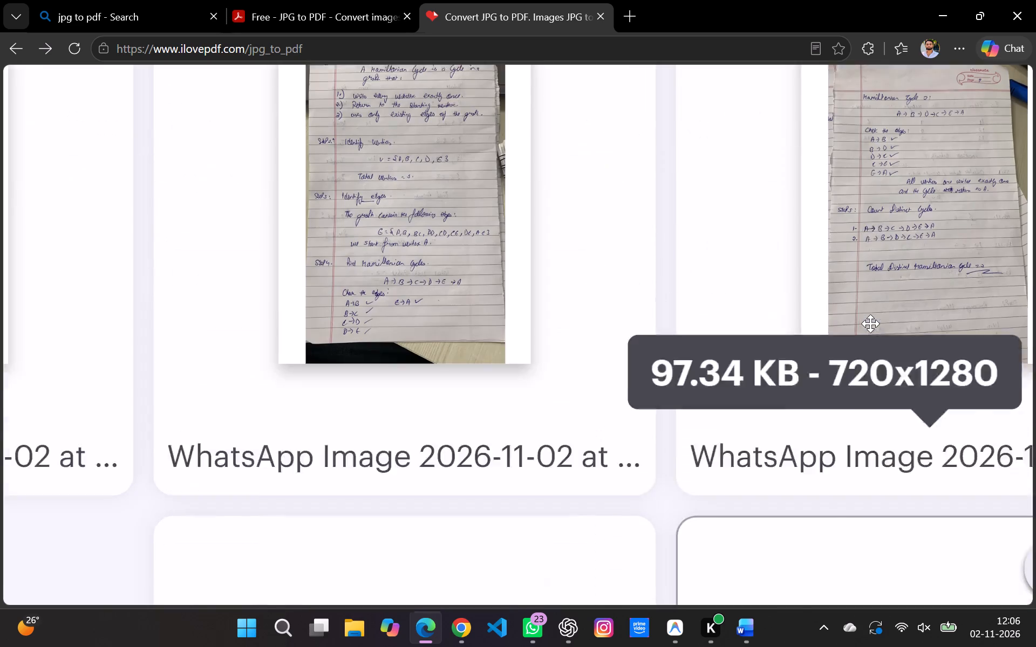
scroll(870, 323, "up", 3)
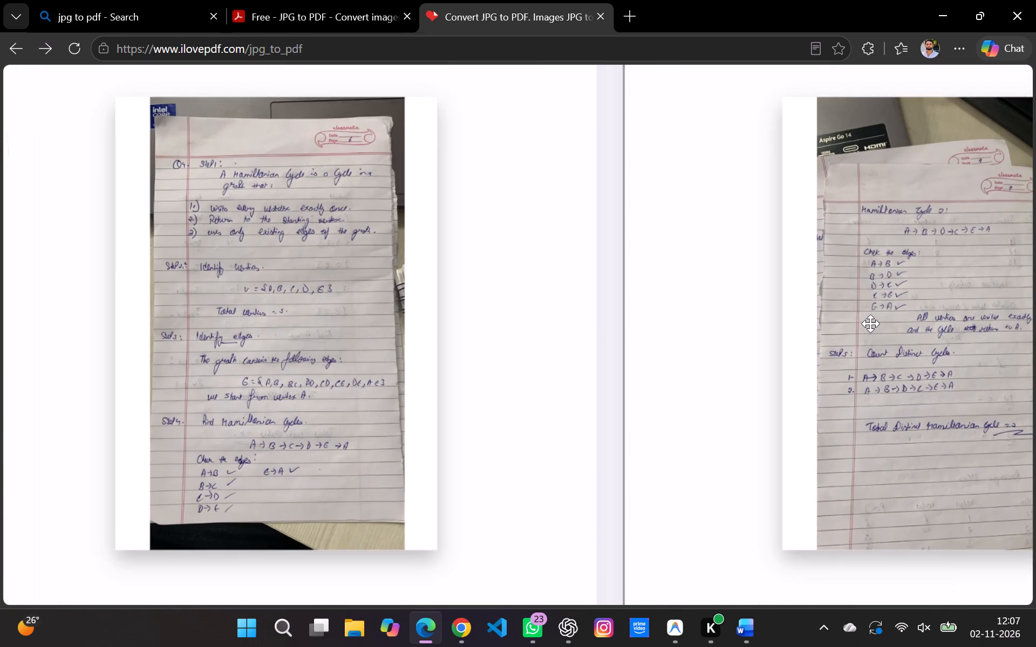
scroll(870, 323, "left", 10)
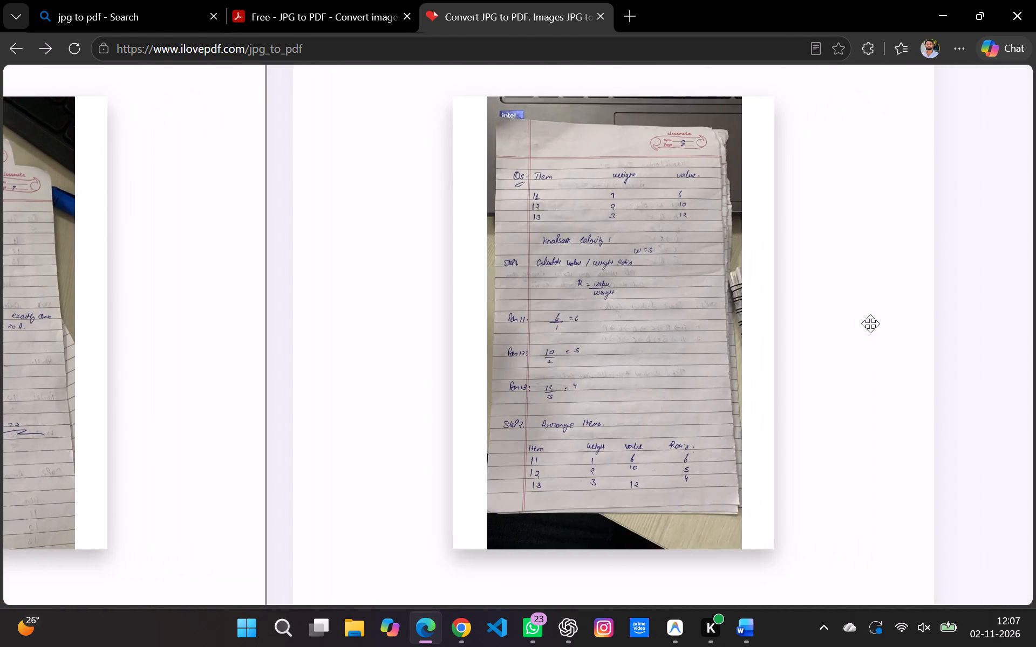
scroll(870, 323, "down", 9)
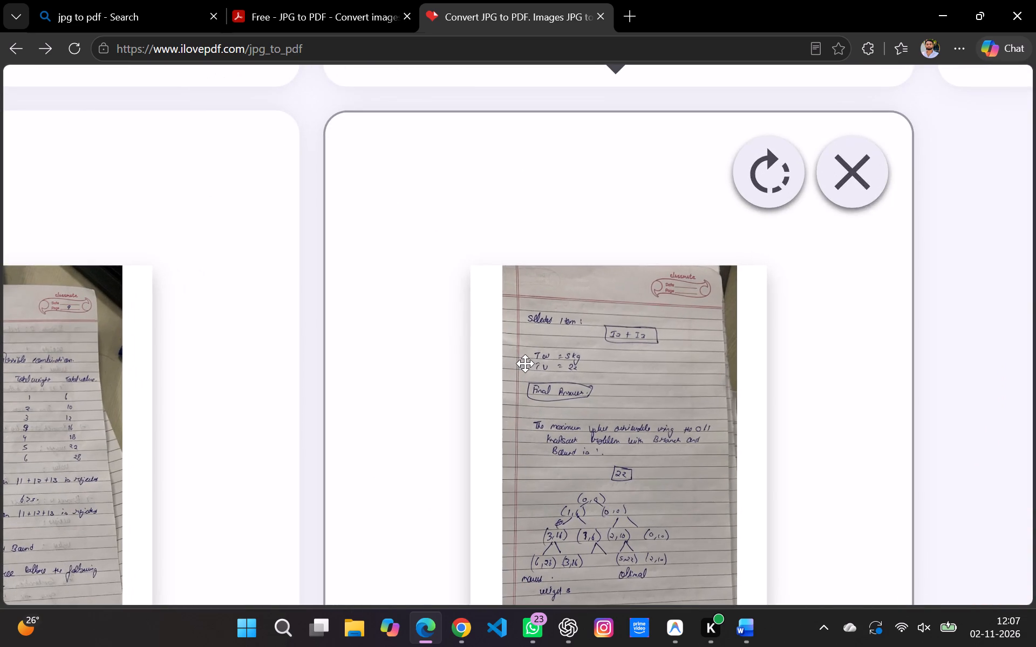
scroll(525, 363, "down", 2)
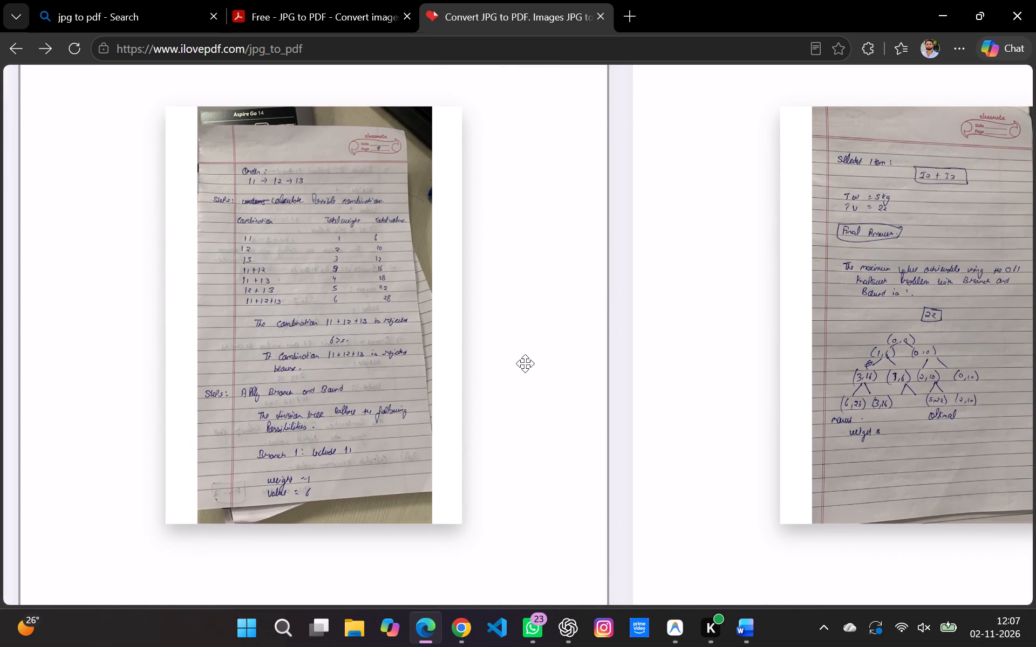
scroll(525, 363, "left", 3)
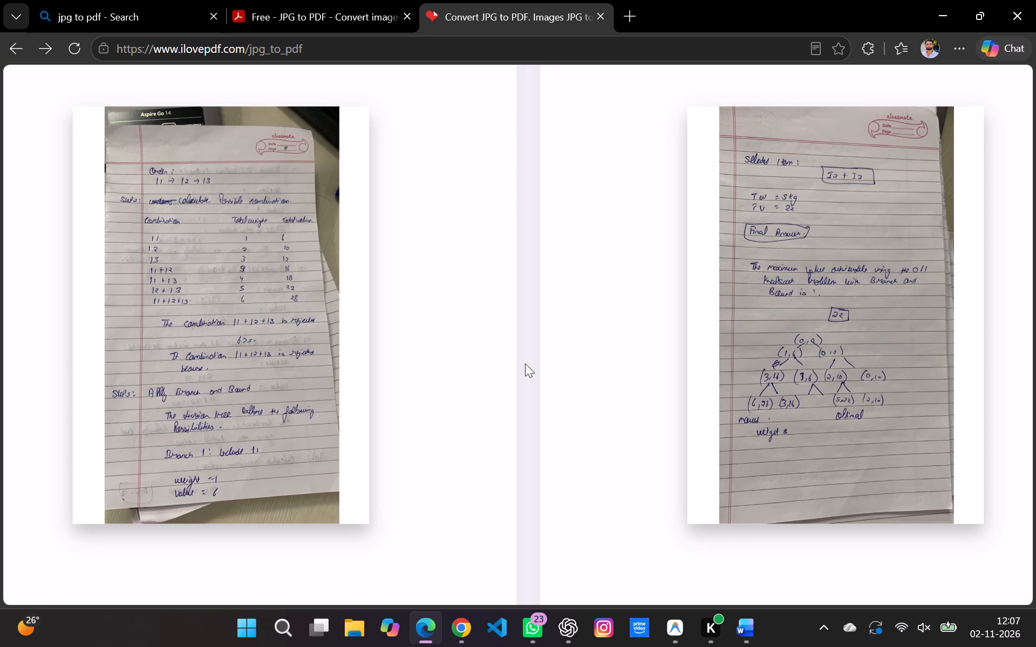
scroll(616, 359, "up", 1)
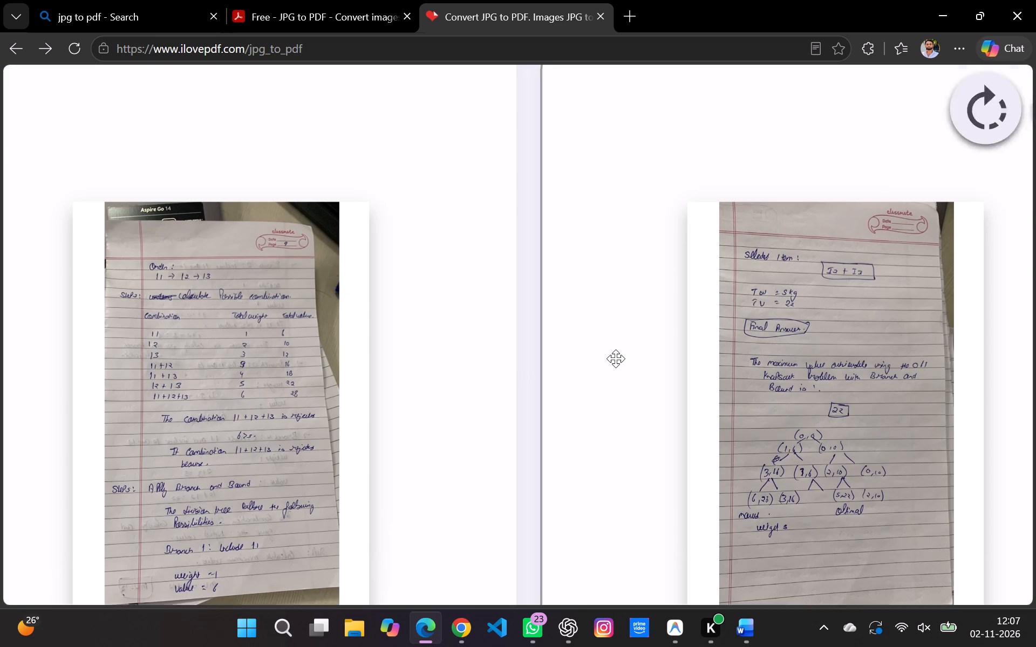
scroll(616, 359, "up", 7)
scroll(616, 359, "right", 4)
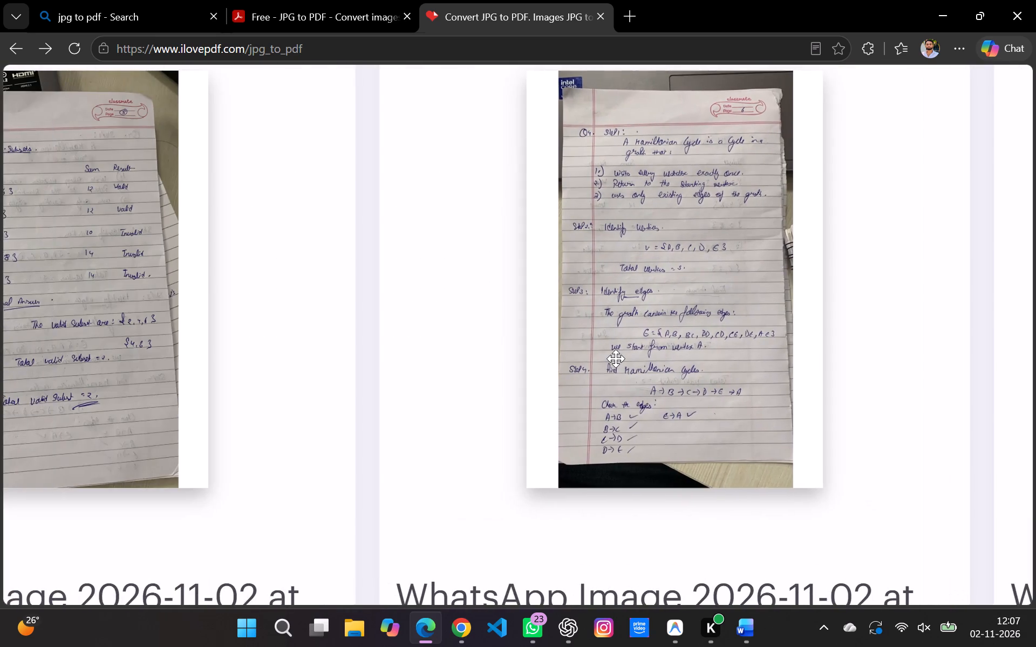
scroll(616, 359, "right", 7)
scroll(616, 359, "up", 16)
scroll(616, 359, "down", 1)
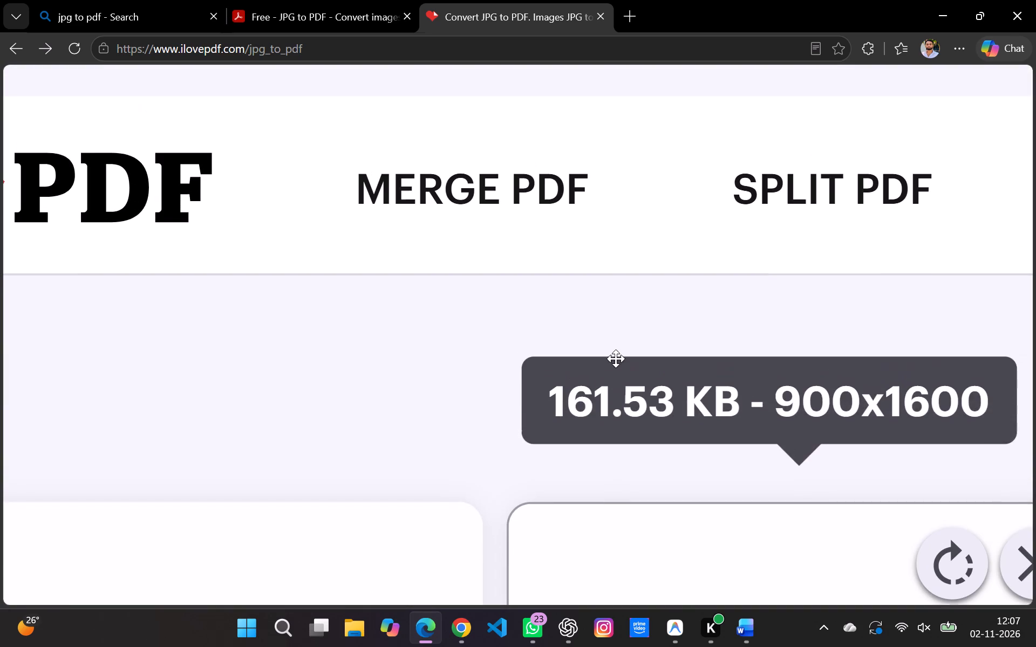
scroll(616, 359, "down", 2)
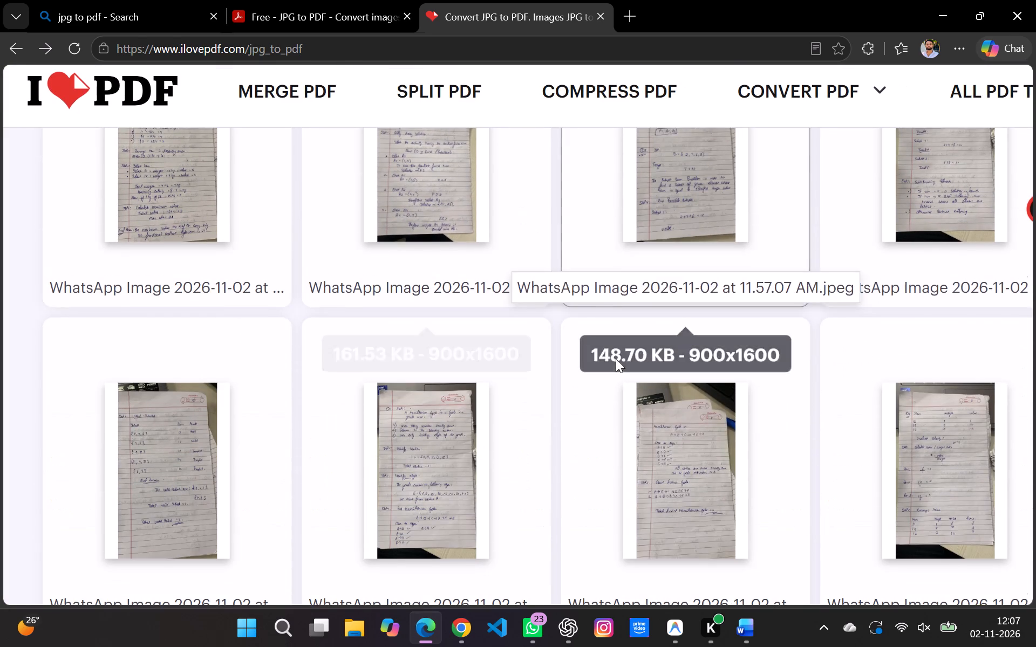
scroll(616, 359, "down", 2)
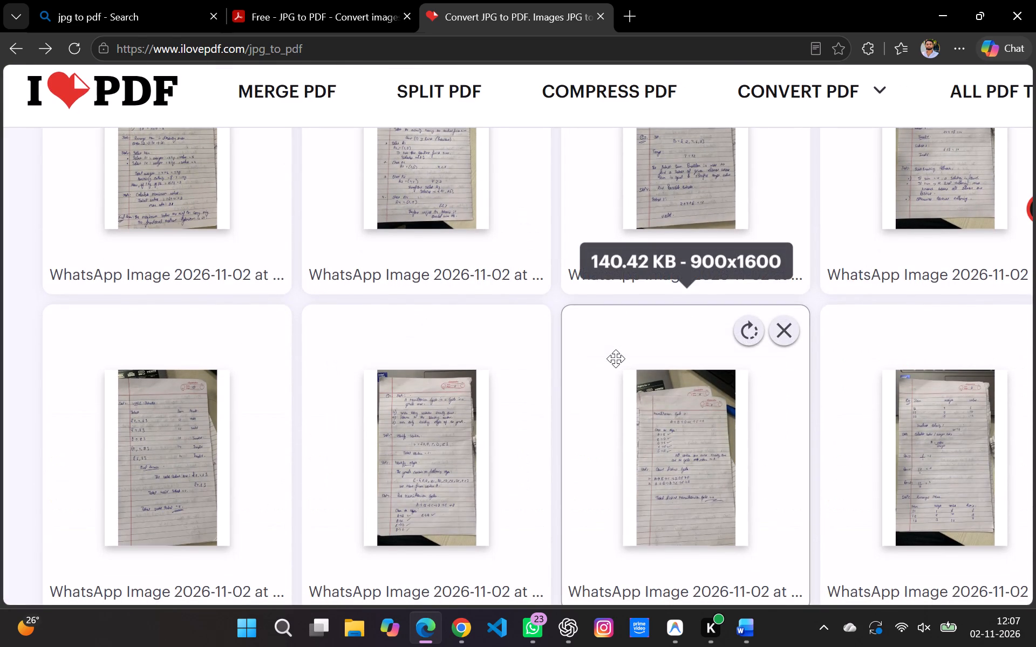
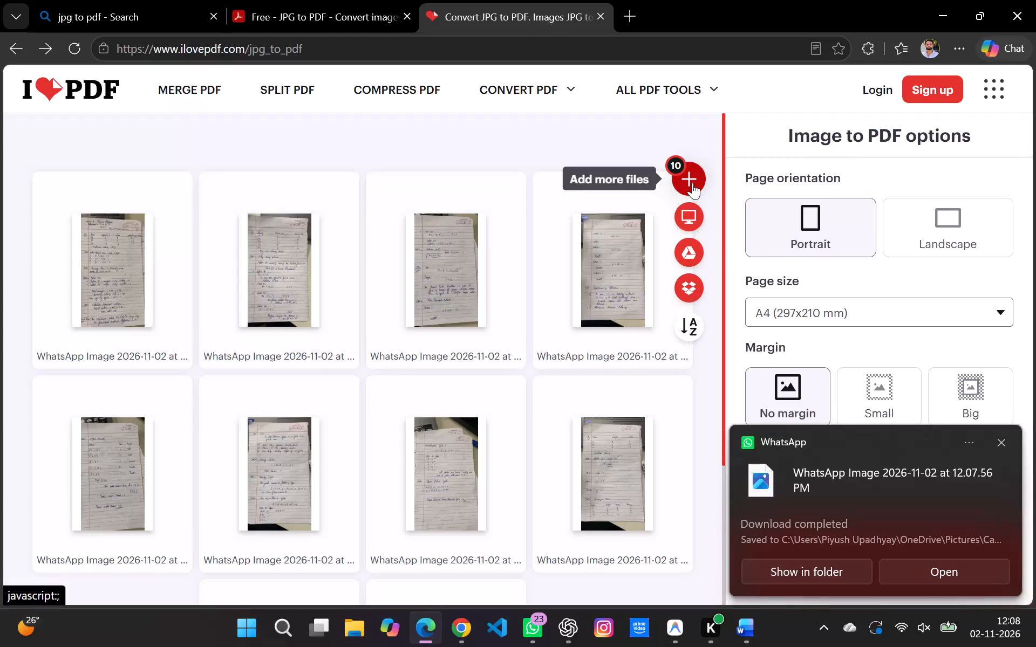
Add the photo WhatsApp Image 2026-11-02 at 12.07.56 PM from the Camera Roll folder to the images being converted.
left_click(692, 183)
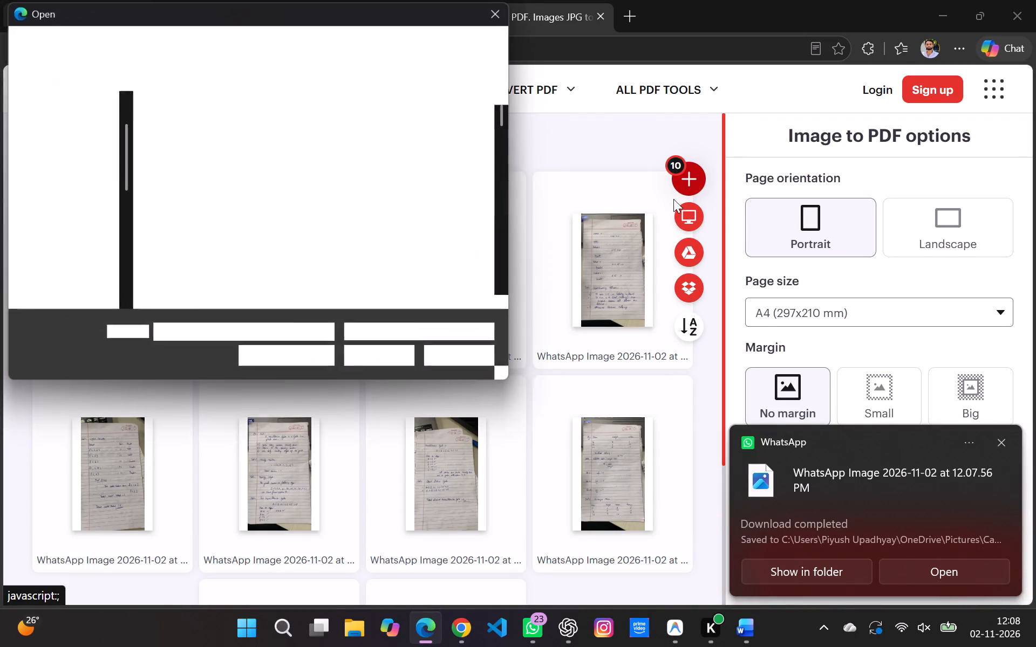
scroll(329, 250, "down", 1)
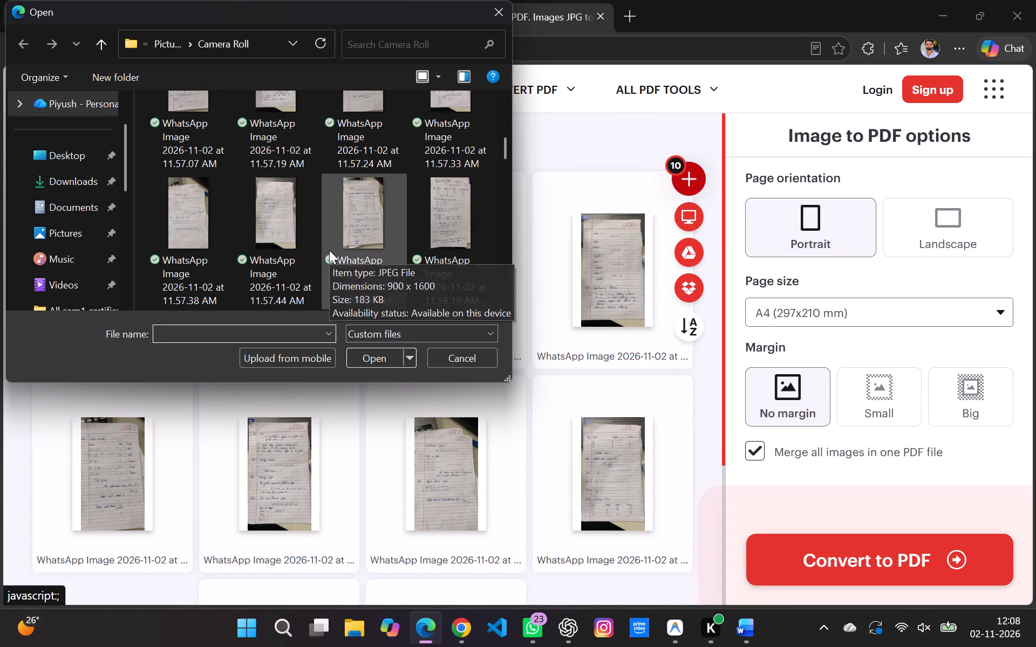
scroll(329, 250, "down", 3)
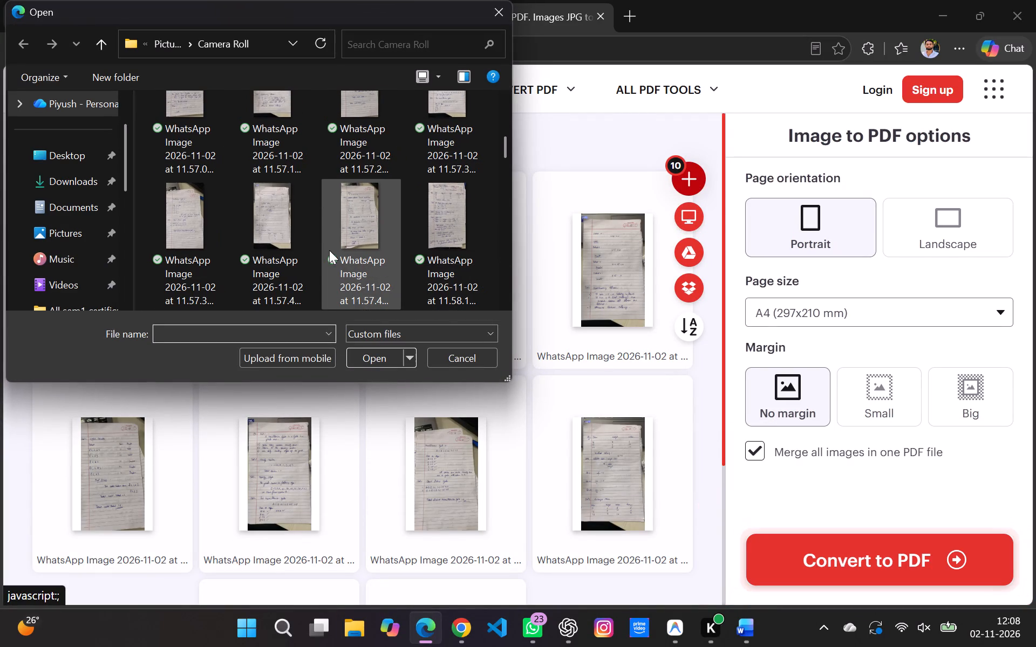
scroll(329, 250, "down", 2)
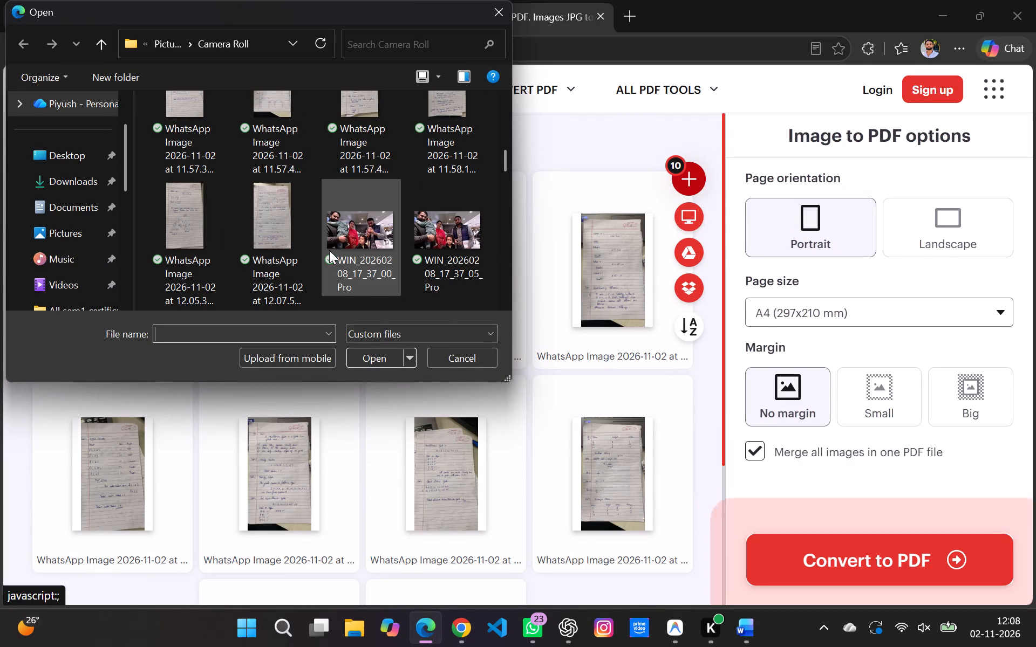
scroll(329, 250, "down", 1)
left_click(272, 240)
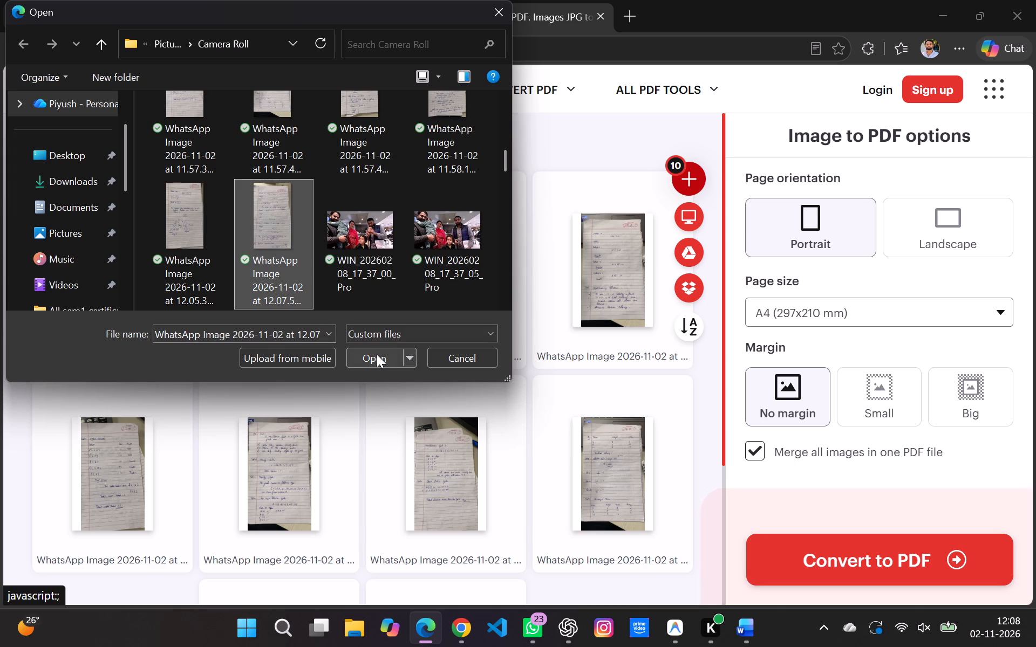
left_click(377, 354)
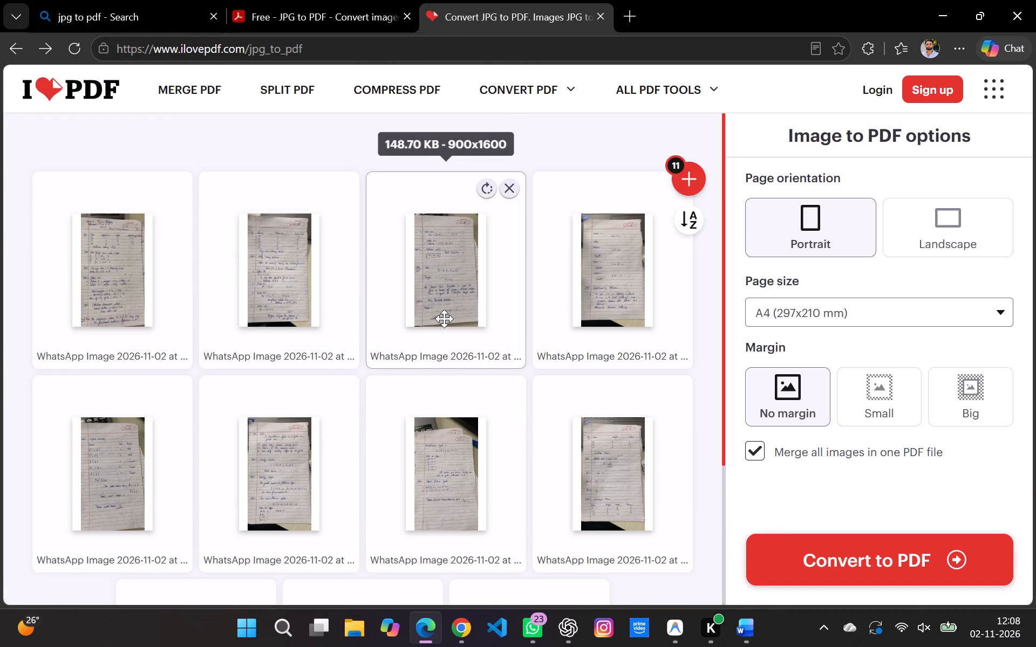
Examine the handwritten answer pages up close in sequence from the first page, checking the page numbers and order.
scroll(444, 319, "right", 6)
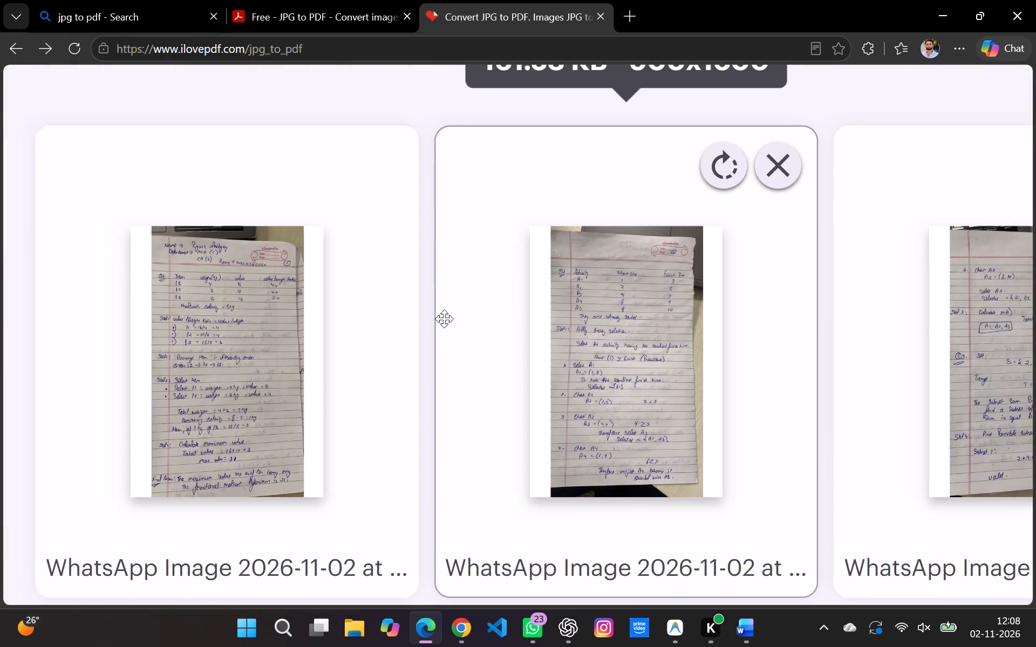
scroll(444, 319, "left", 6)
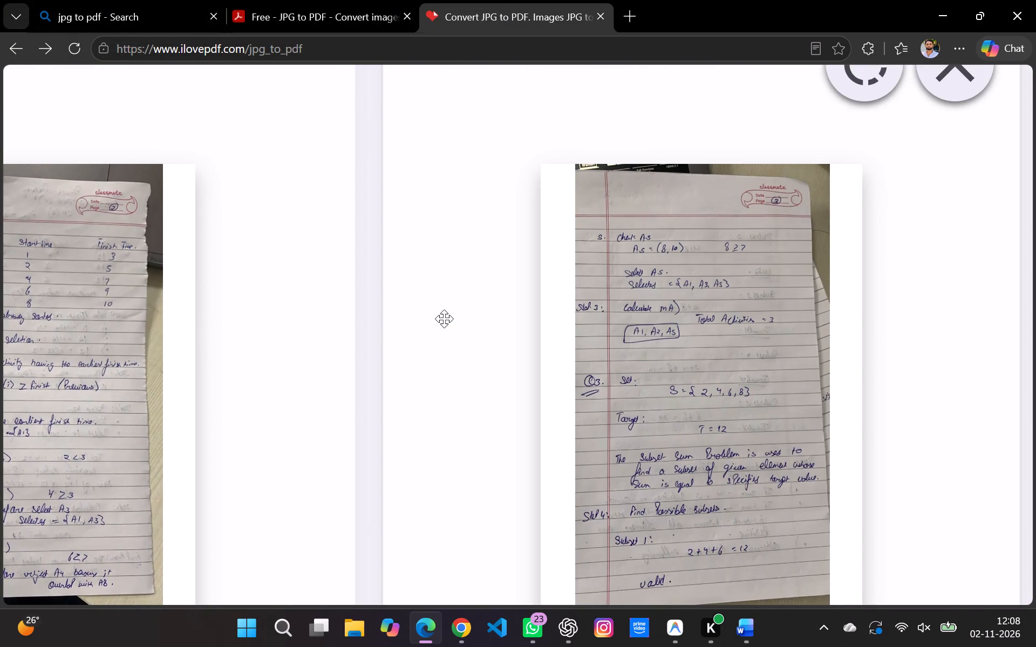
scroll(444, 319, "down", 6)
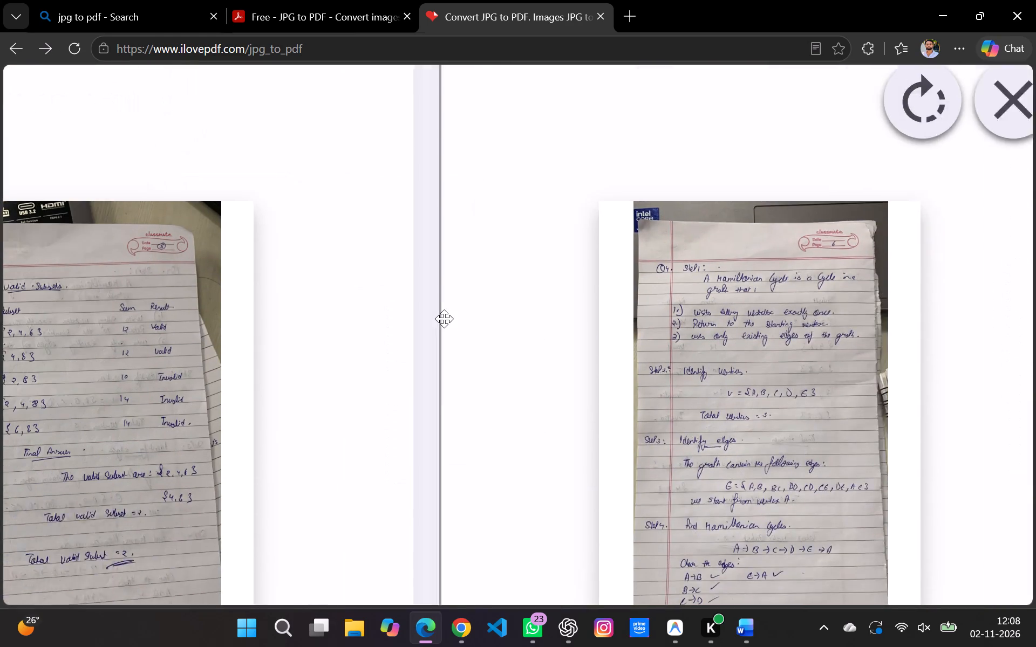
scroll(444, 319, "down", 2)
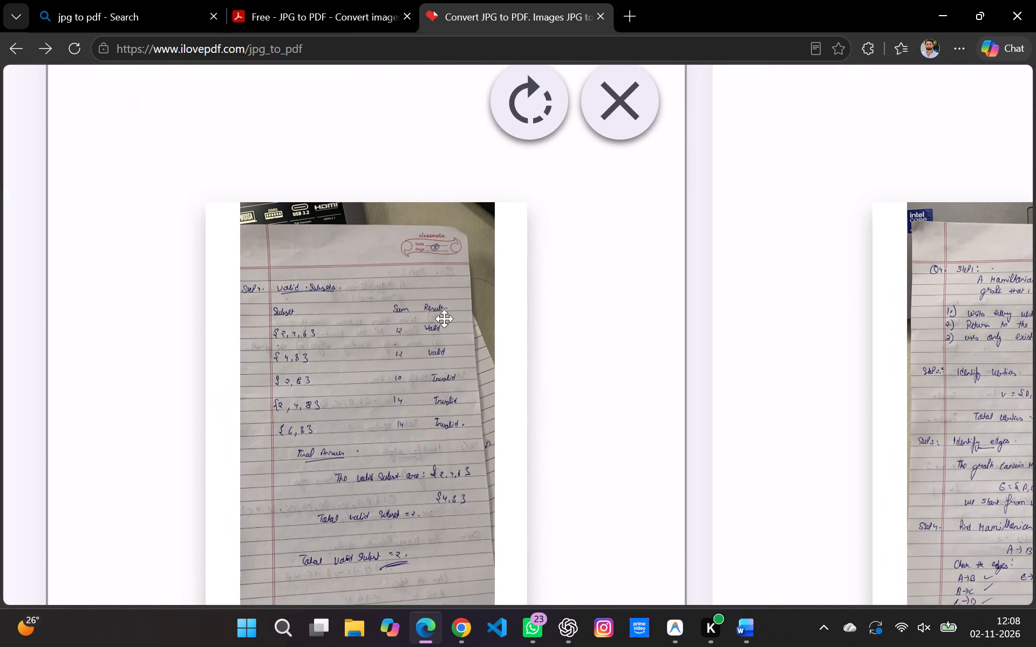
Examine the answer photos from the valid-subsets page through the Hamiltonian cycle and knapsack pages to check their page order.
scroll(444, 319, "left", 8)
scroll(444, 319, "down", 1)
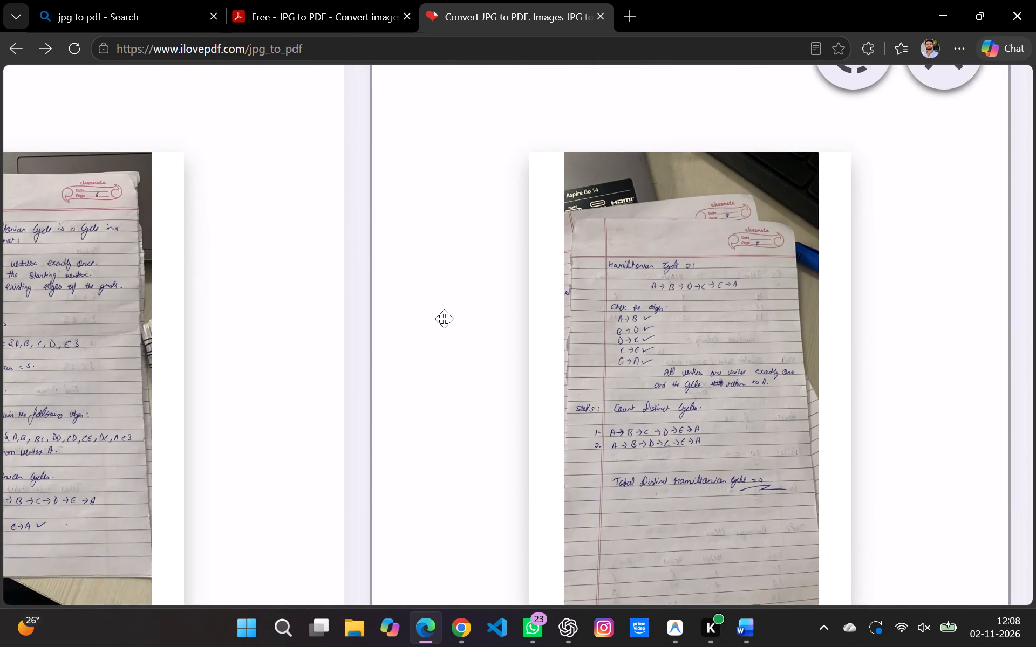
scroll(444, 319, "down", 5)
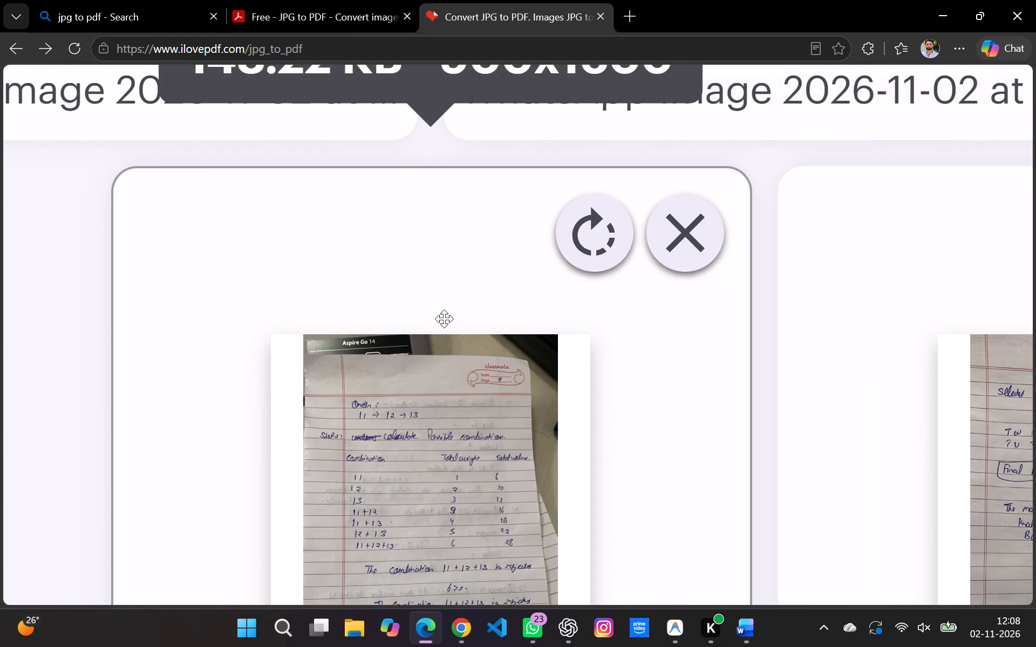
scroll(444, 319, "left", 11)
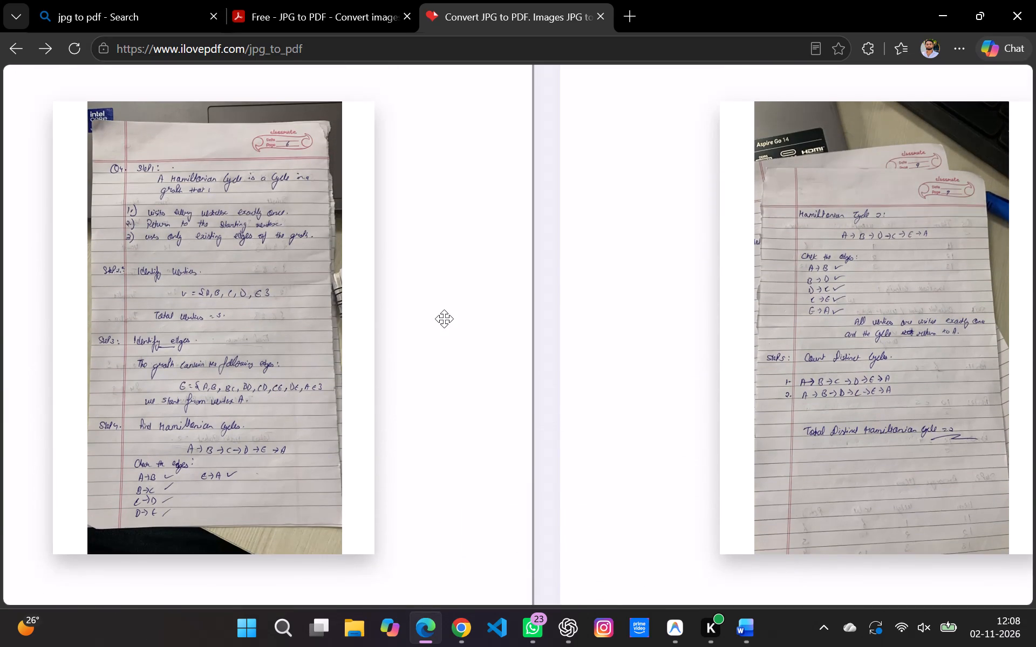
scroll(444, 319, "left", 7)
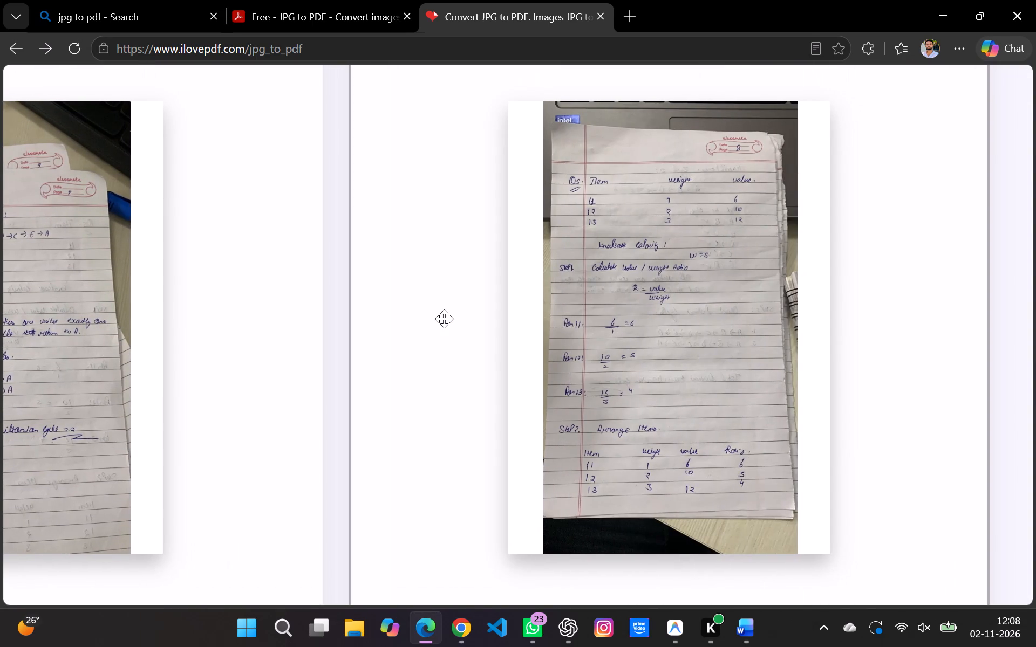
scroll(444, 319, "down", 4)
scroll(444, 319, "right", 16)
scroll(444, 319, "down", 1)
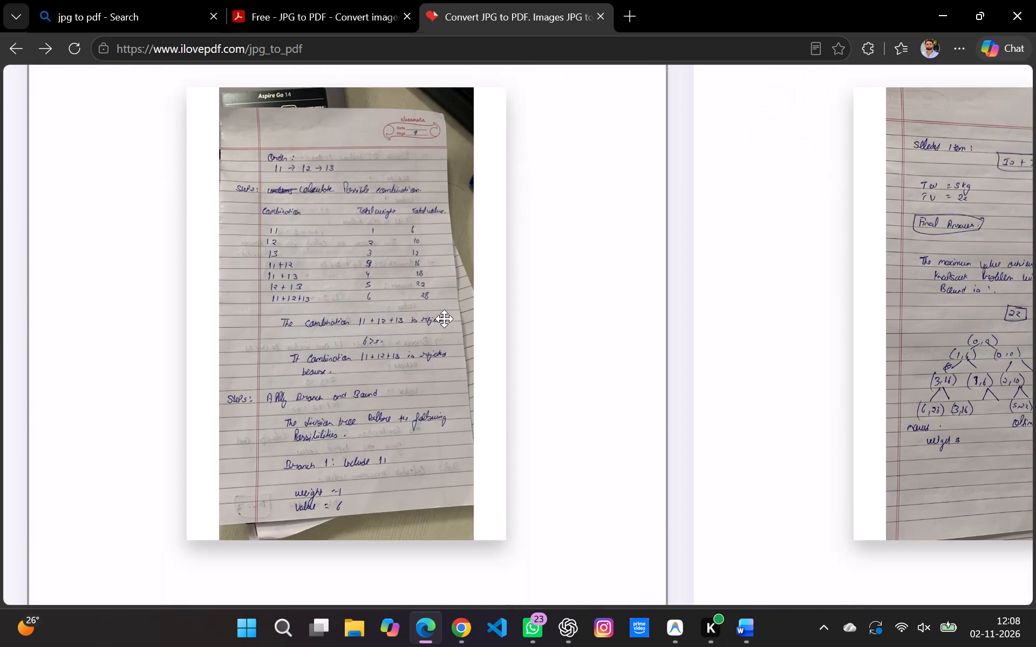
Move the page 10 photo with Branches 2 to 4 ahead of the final-answer page with the decision tree.
scroll(444, 319, "down", 1)
scroll(444, 319, "left", 6)
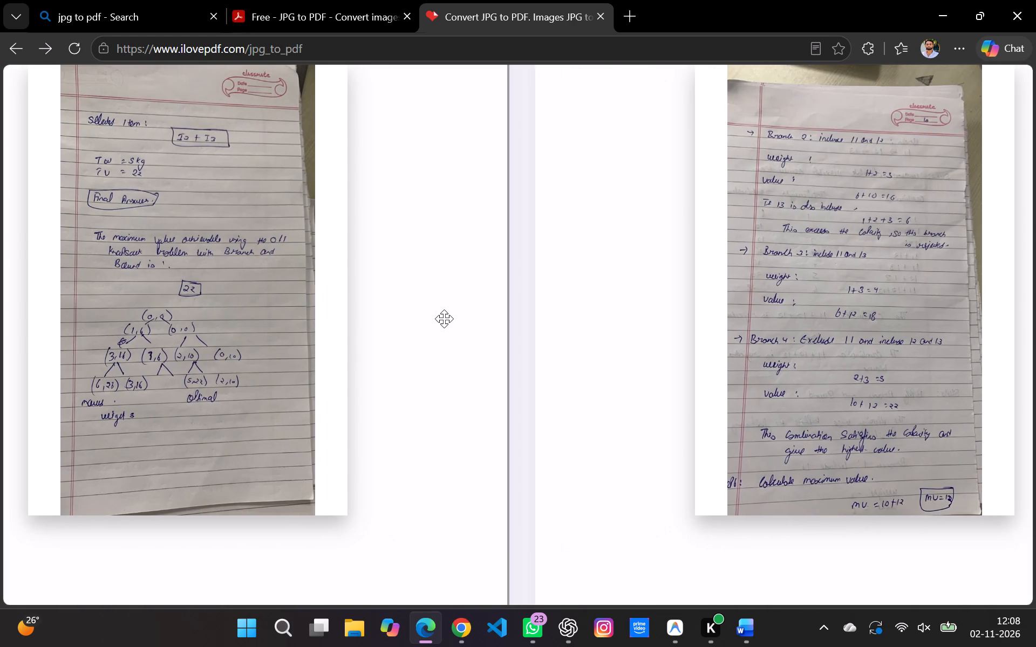
scroll(444, 319, "left", 1)
left_click_drag(829, 287, 323, 328)
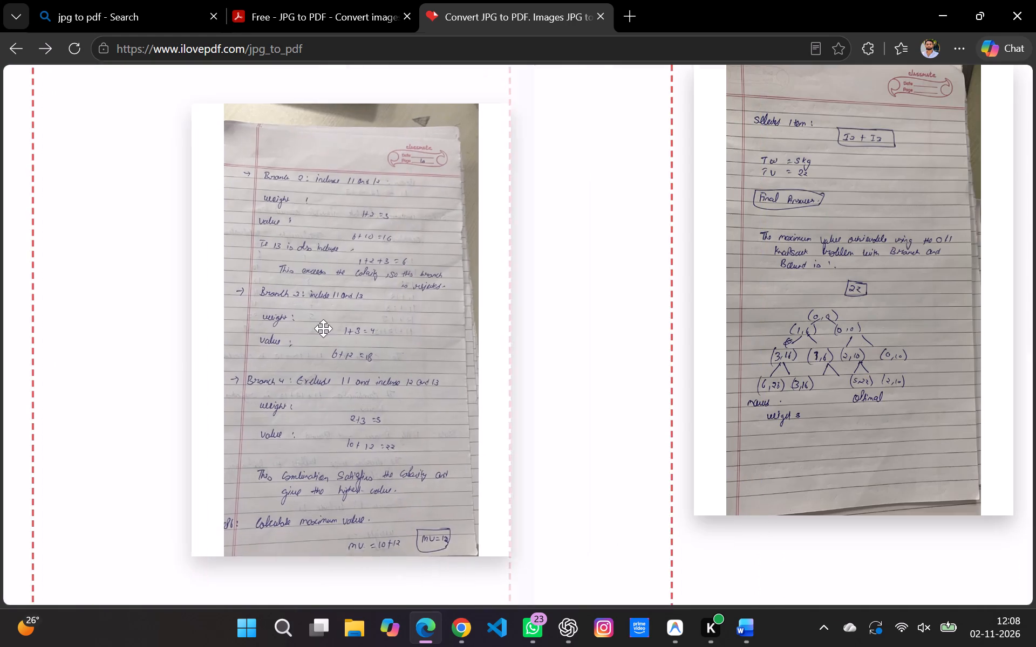
left_click_drag(323, 328, 325, 312)
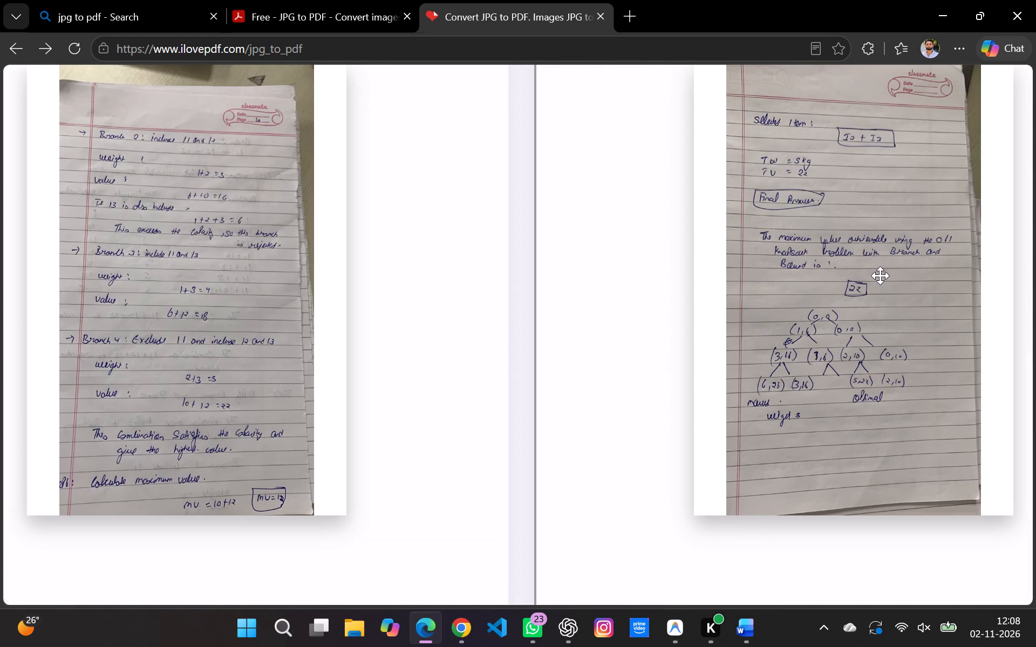
Convert the ordered answer photos into one merged PDF and download it.
scroll(880, 276, "up", 2)
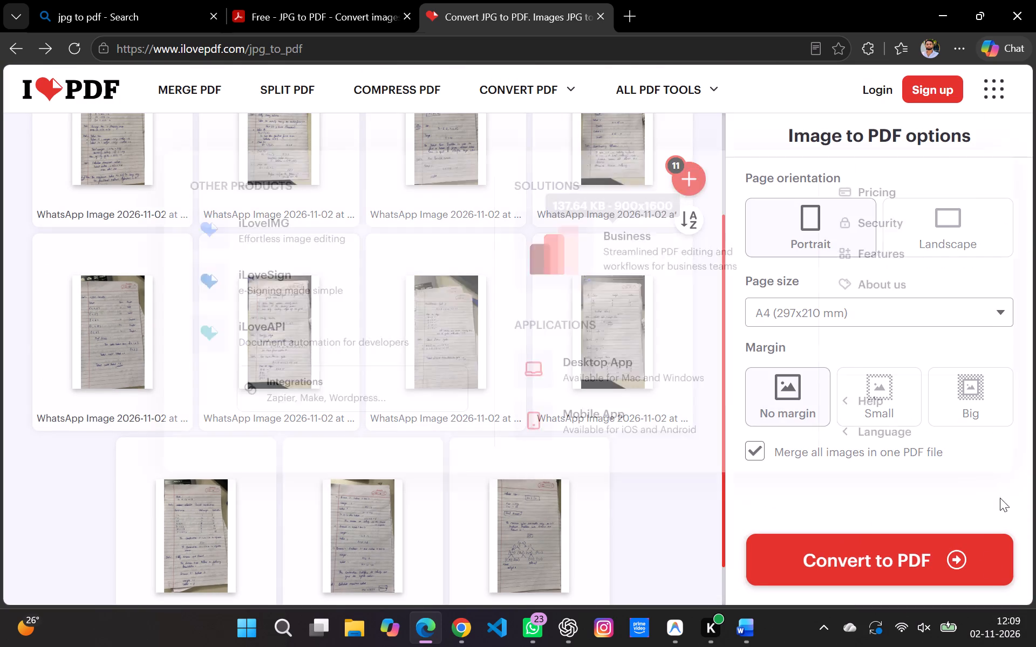
left_click(932, 559)
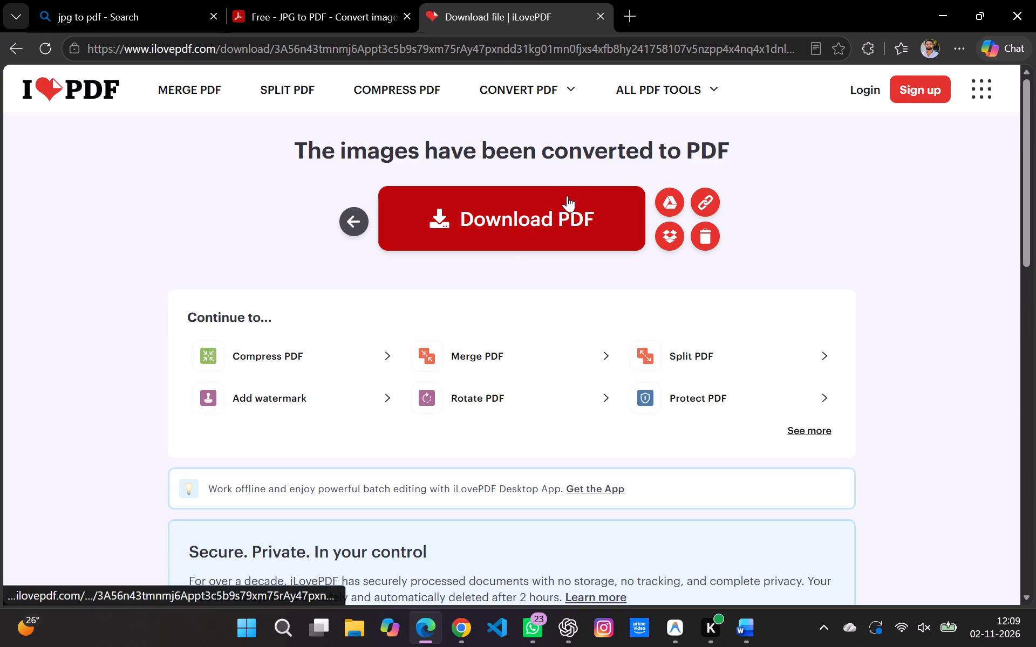
left_click(557, 199)
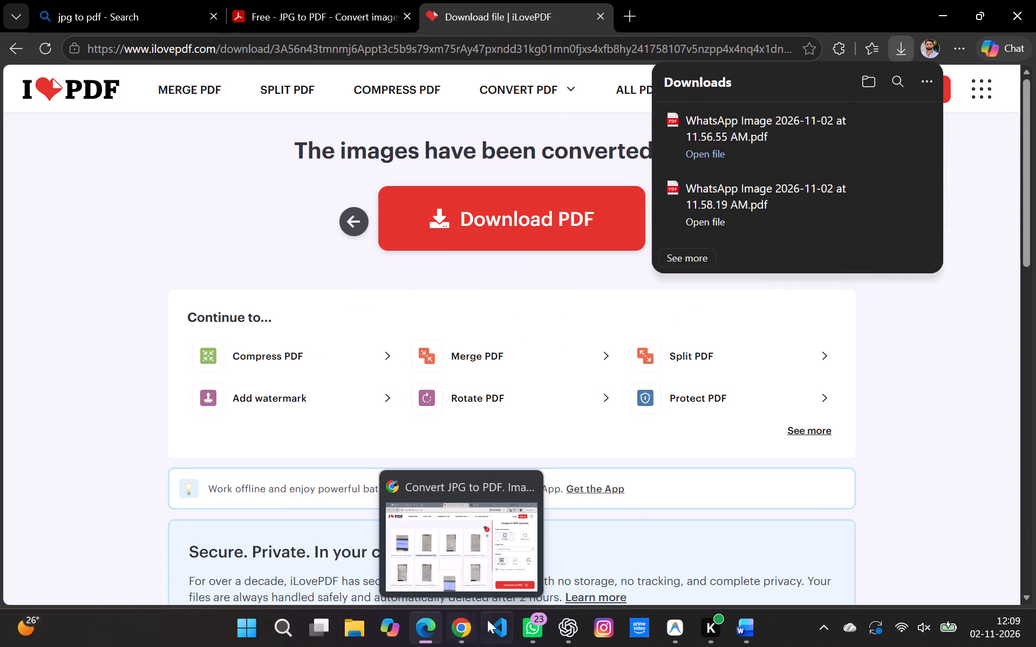
Switch to Chrome and close the leftover iLovePDF conversion page there.
left_click(461, 625)
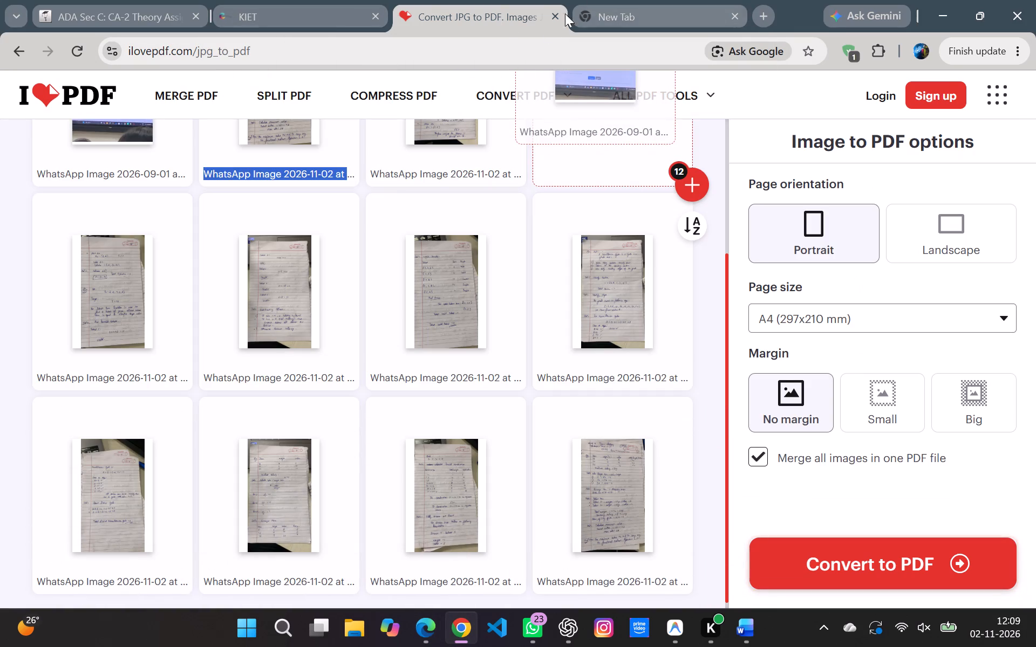
left_click(553, 16)
Open the existing CA-2 Theory Assignment Set B submission on KIET Moodle for editing.
left_click(336, 0)
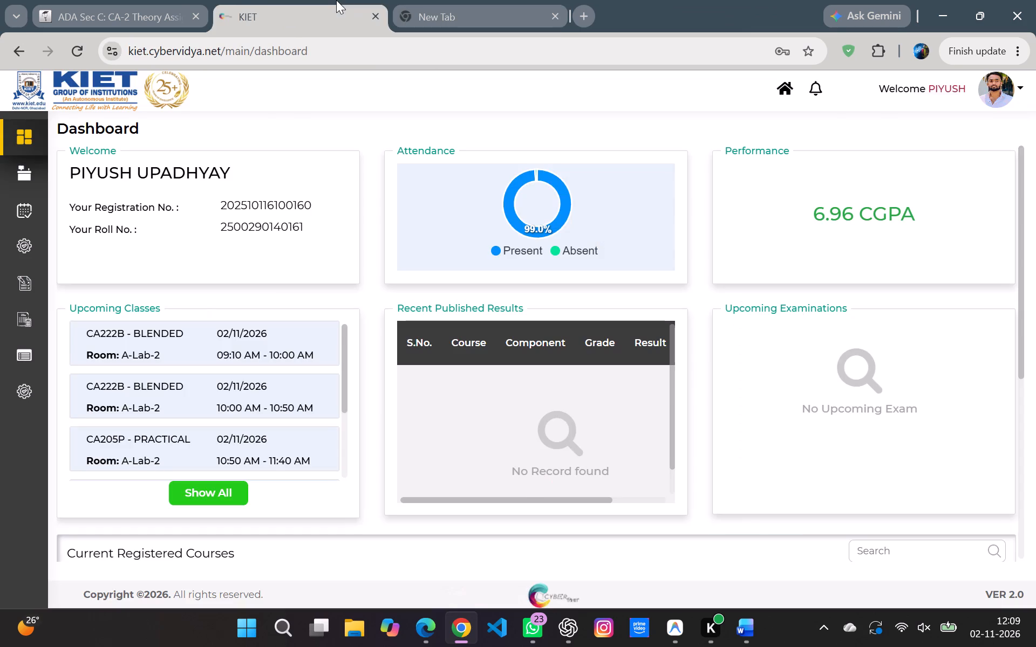
left_click(173, 0)
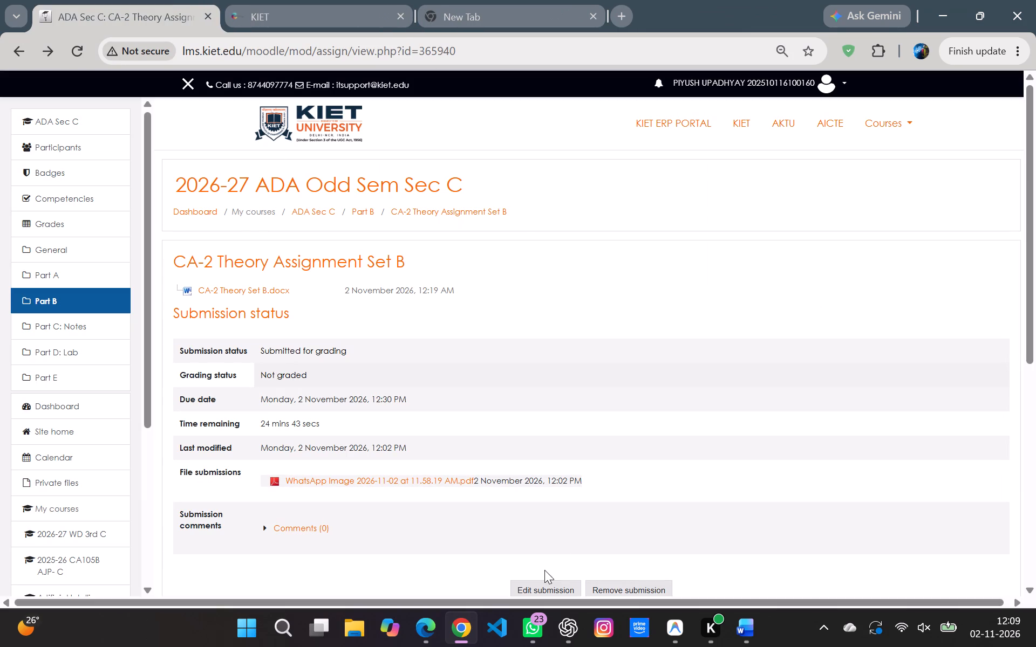
left_click(533, 584)
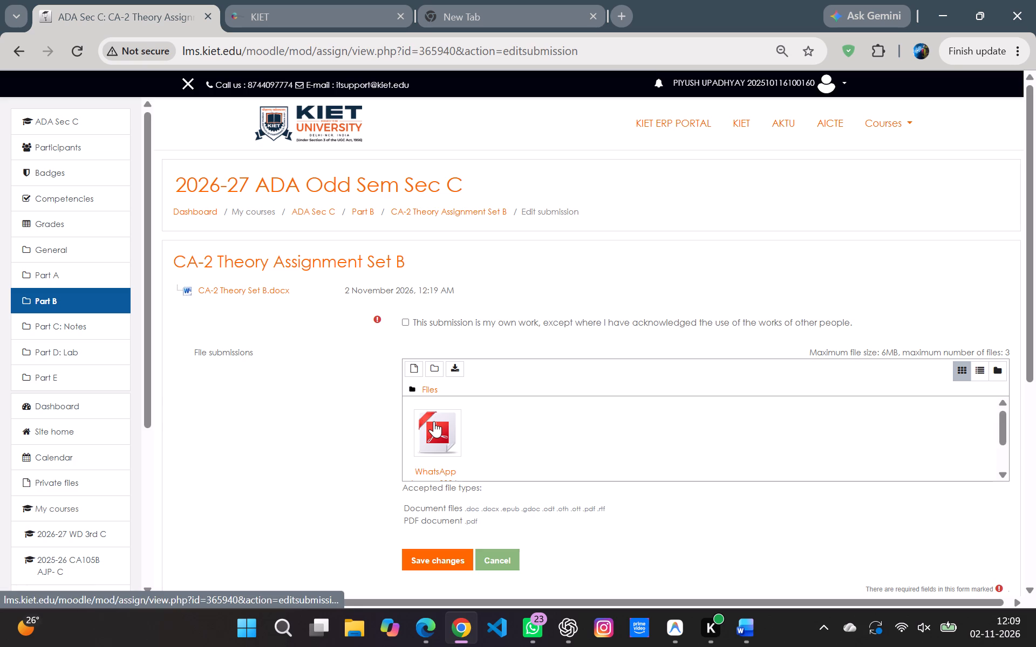
Delete the previously submitted file WhatsApp Image 2026-11-02 at 11.58.19 AM.pdf from the submission's files.
left_click(414, 368)
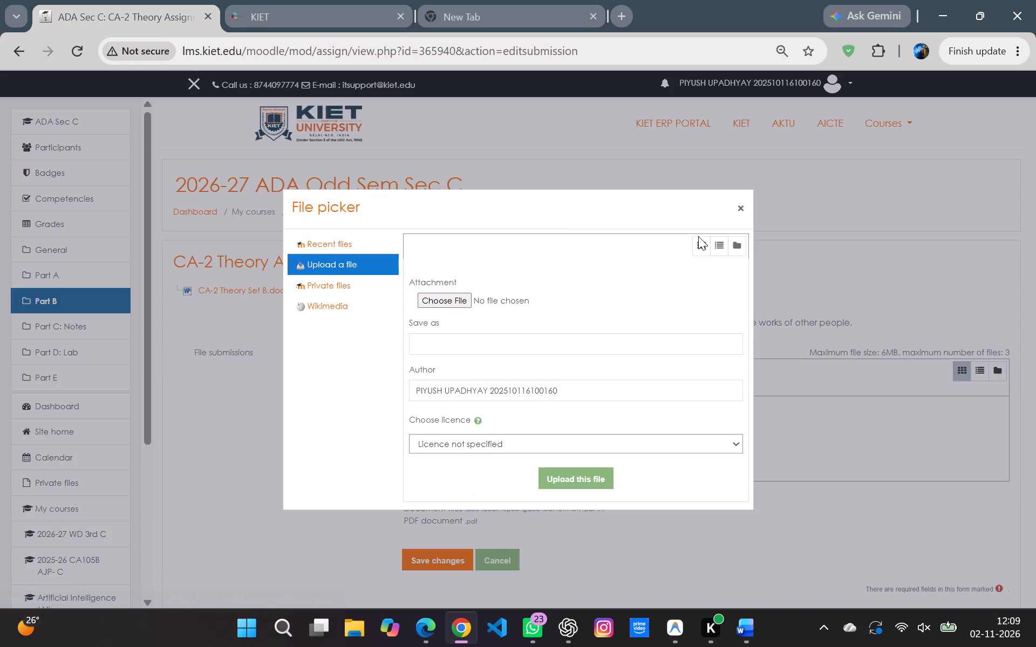
left_click(735, 212)
right_click(435, 431)
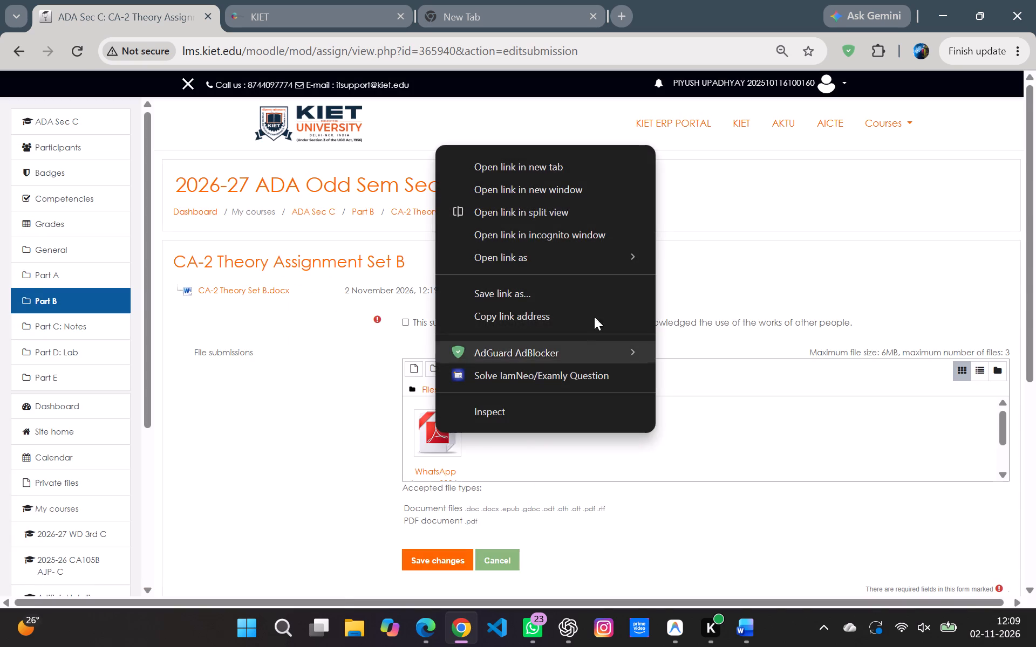
left_click(749, 411)
left_click(439, 434)
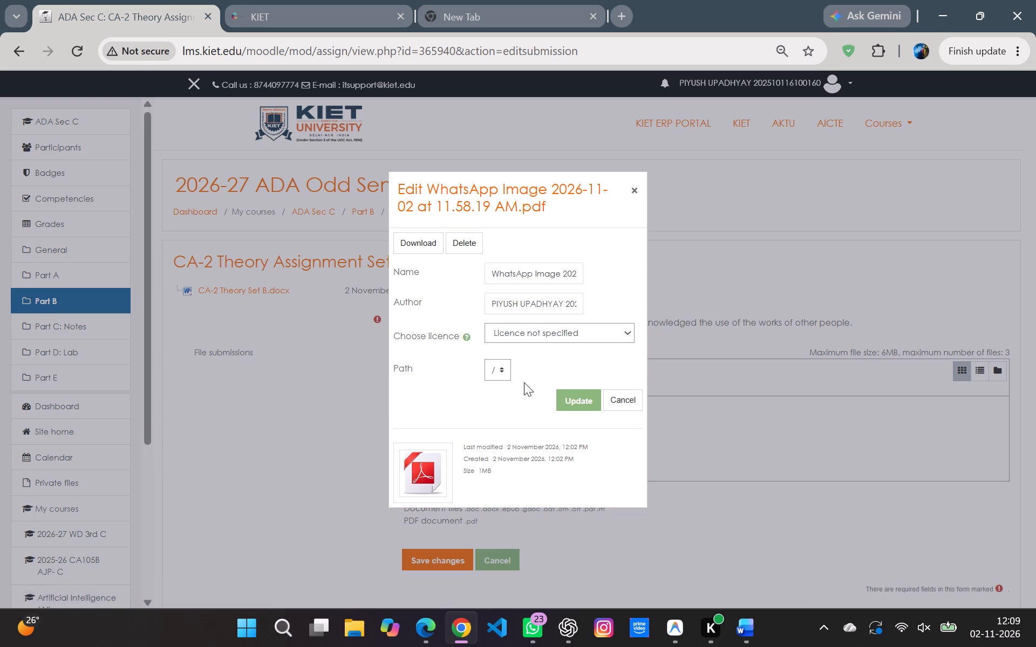
left_click(570, 391)
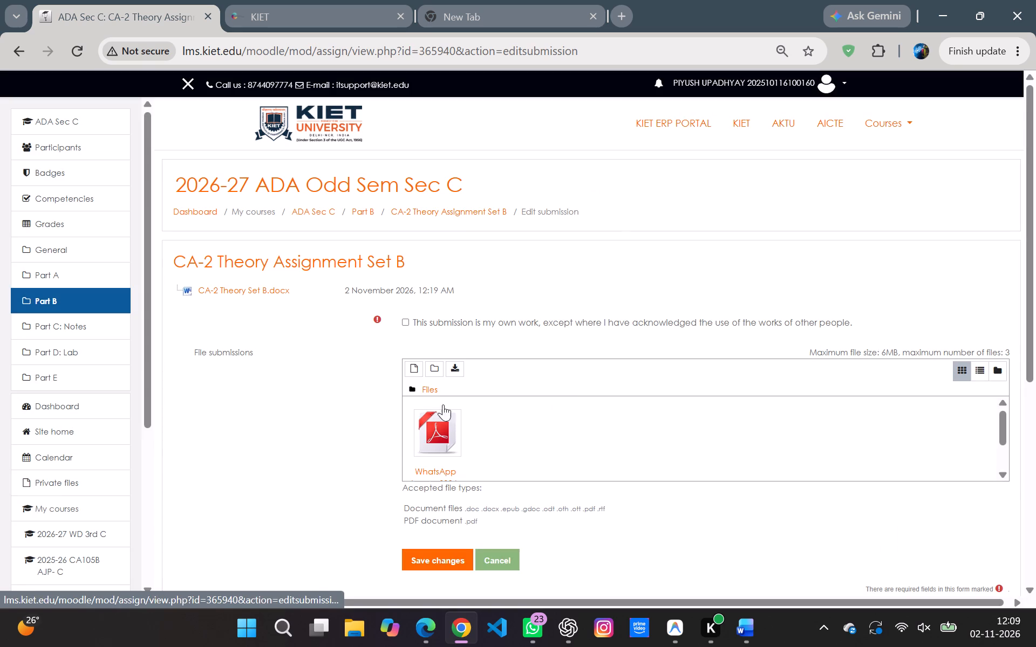
left_click(427, 402)
left_click(576, 396)
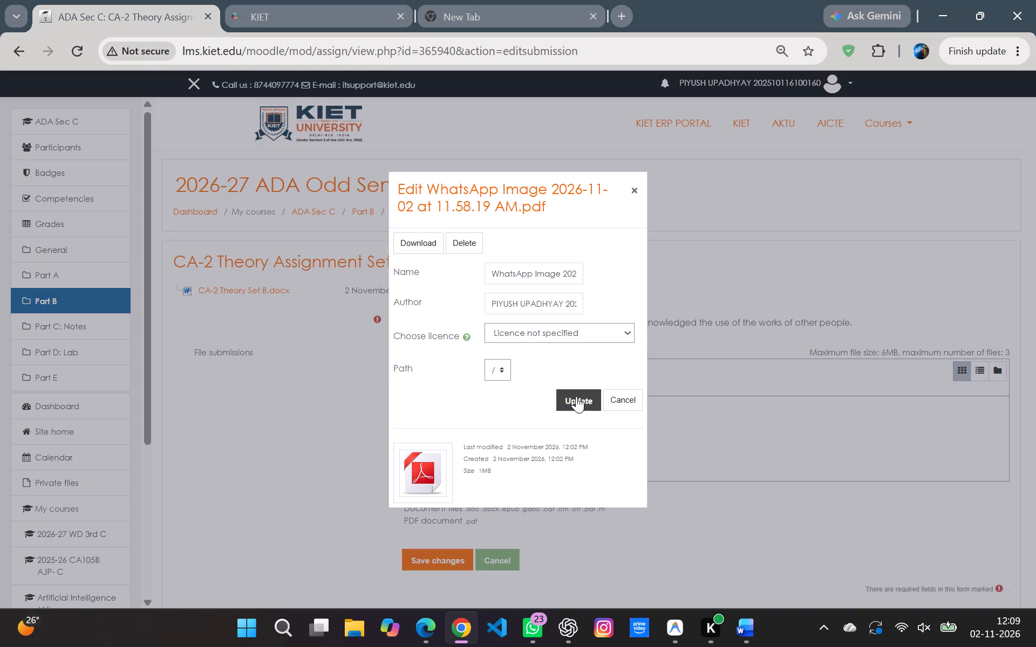
left_click(413, 428)
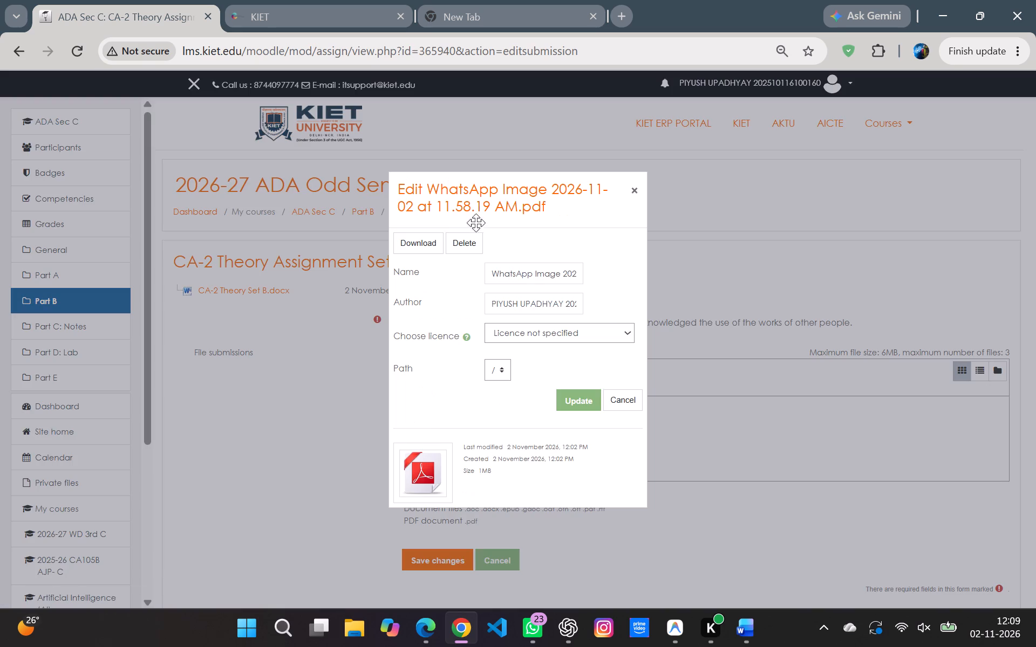
left_click(474, 238)
key("Return")
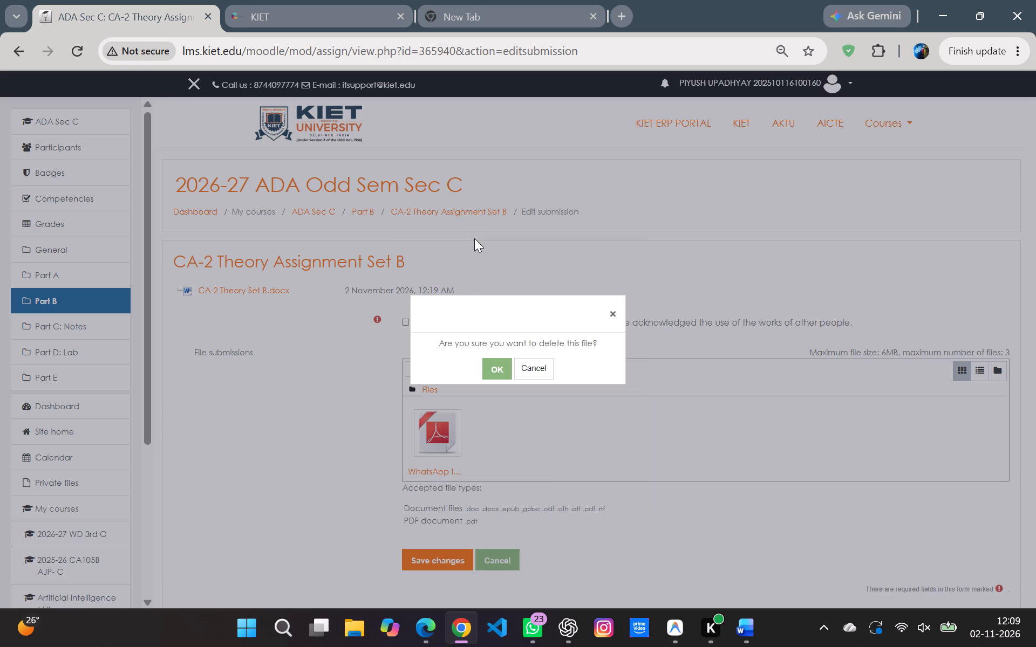
left_click(487, 360)
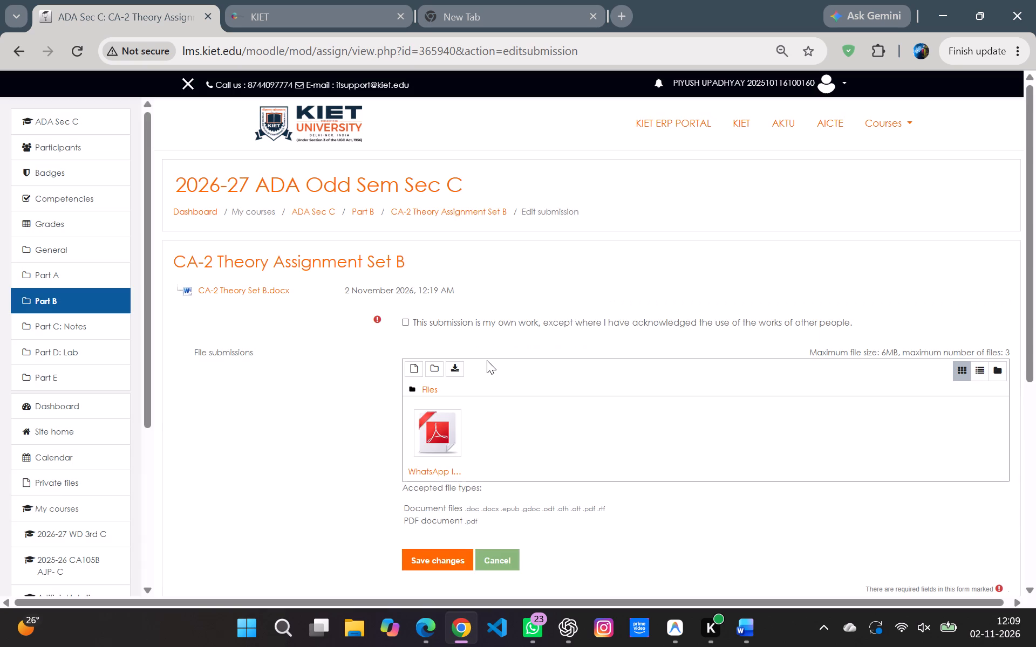
Start adding a replacement file to the submission and open the choice of a local file to upload.
left_click(421, 362)
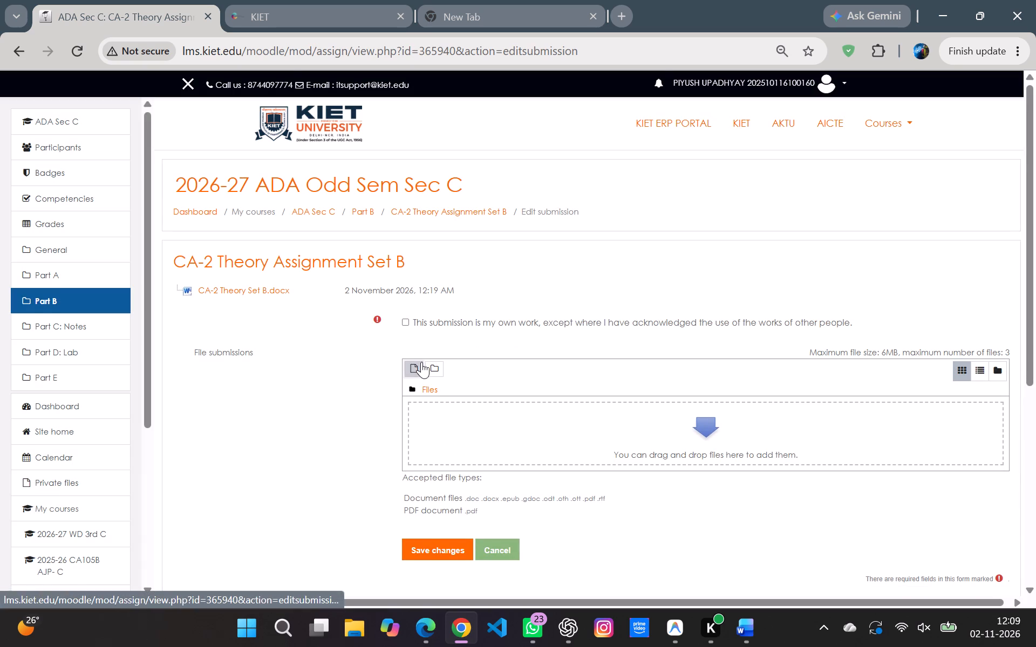
left_click(431, 300)
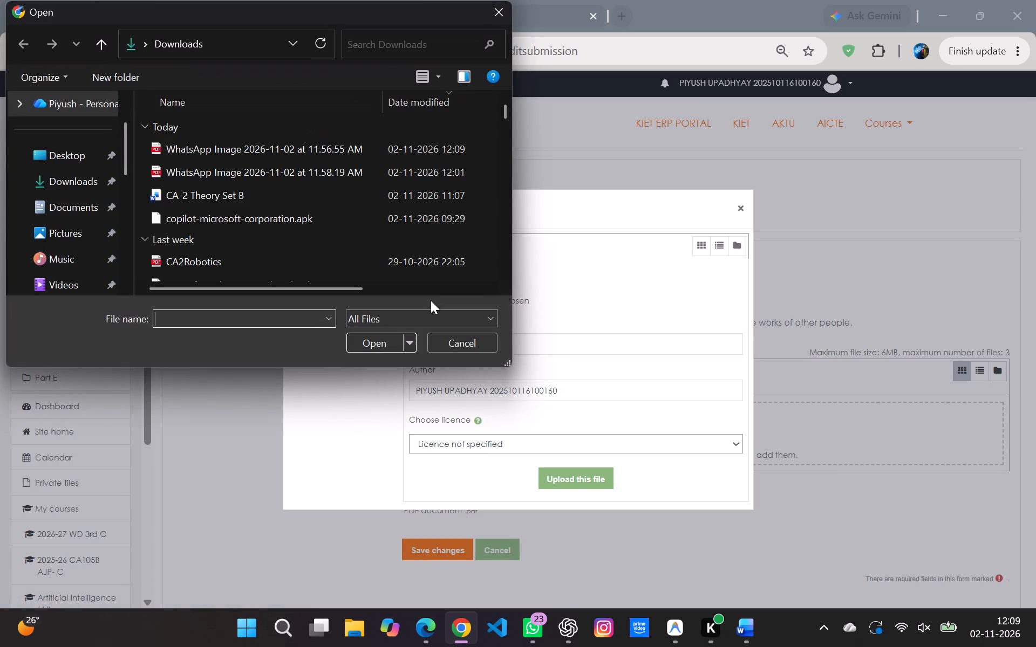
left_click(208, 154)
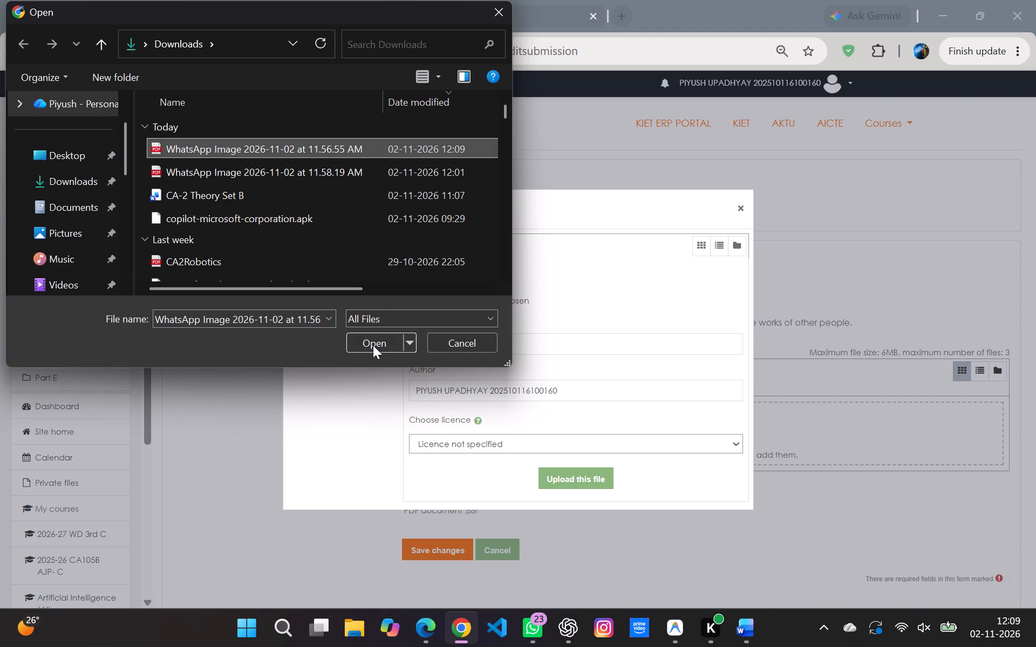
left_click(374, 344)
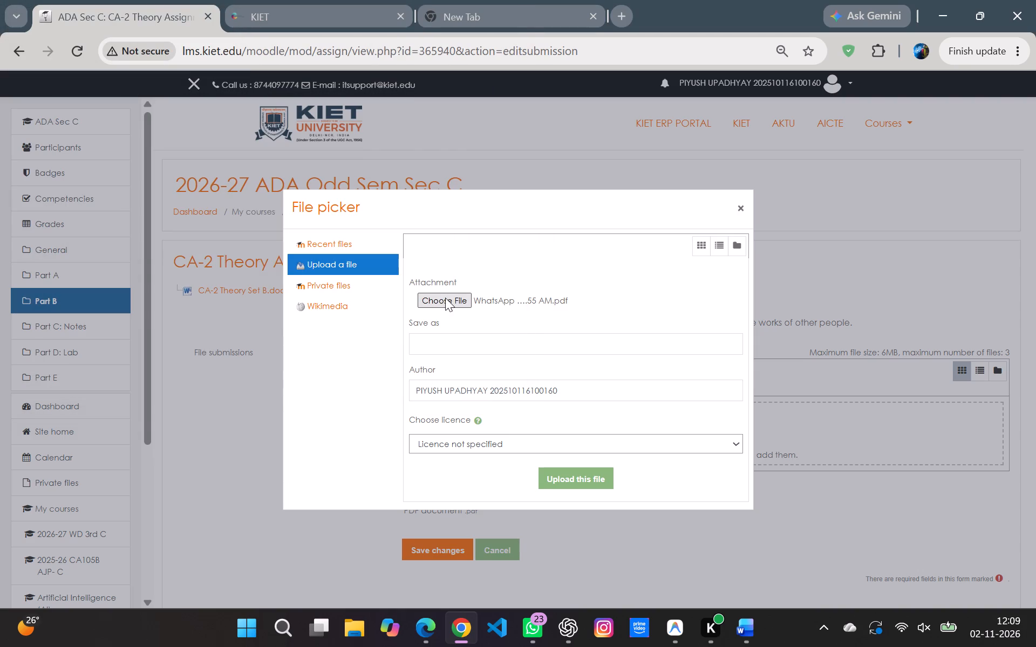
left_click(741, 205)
Tick the declaration that this submission is the student's own work.
left_click(405, 320)
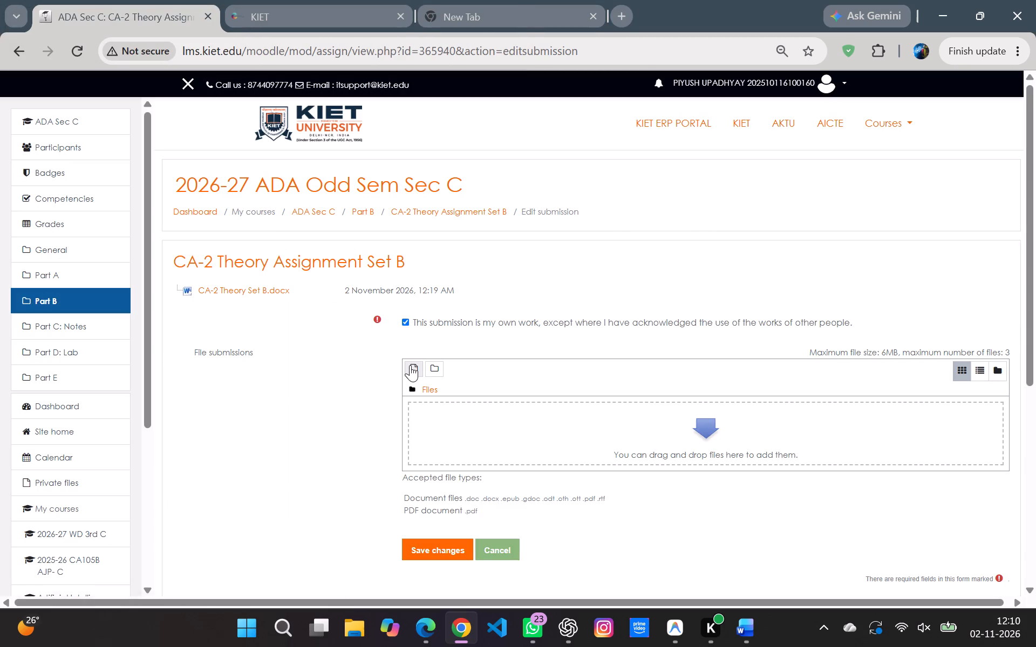
Upload WhatsApp Image 2026-11-02 at 11.56.55 AM.pdf from Downloads to the Set B submission and save the changes.
left_click(410, 365)
left_click(445, 296)
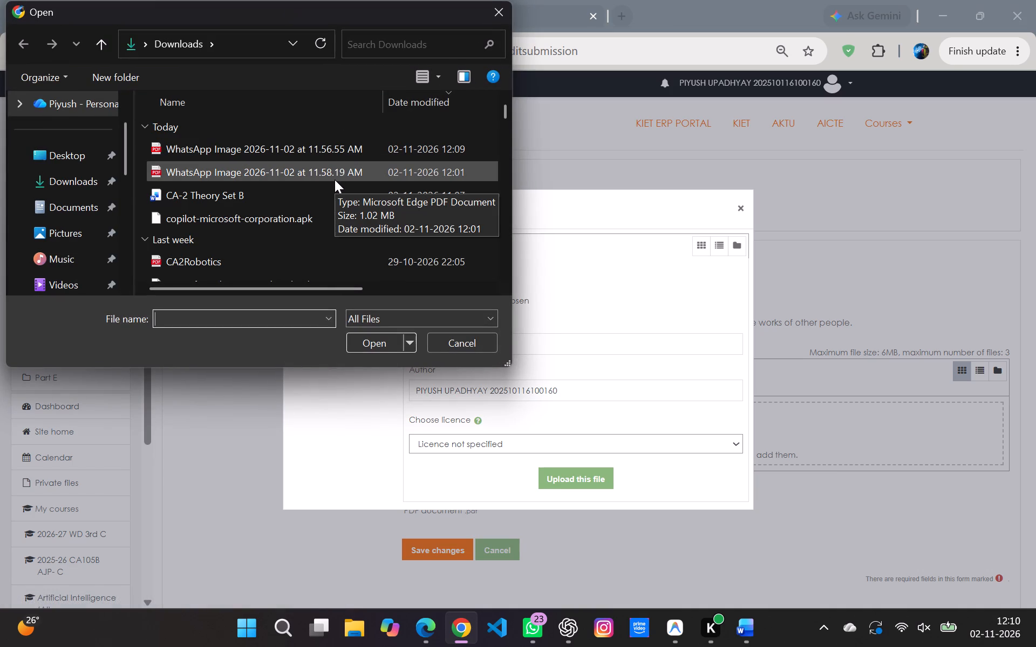
left_click(352, 152)
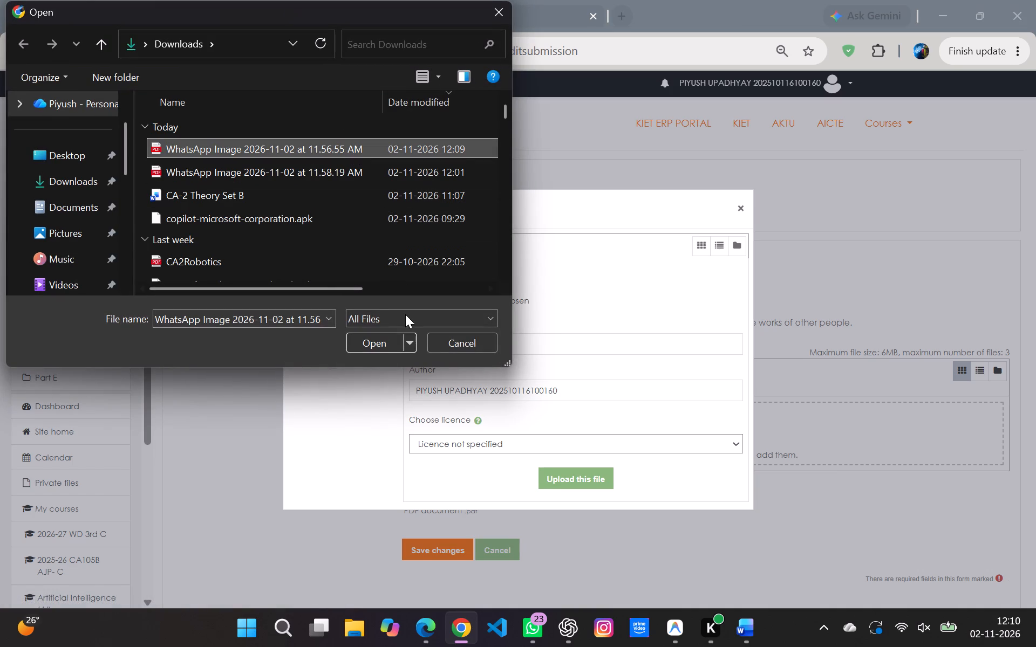
left_click(384, 342)
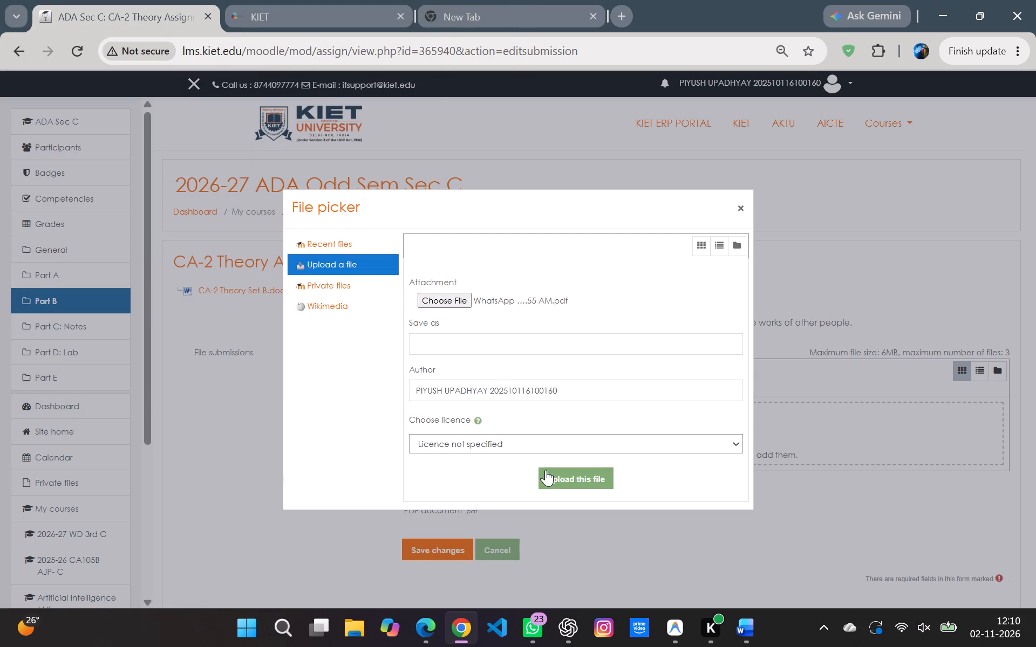
left_click(546, 470)
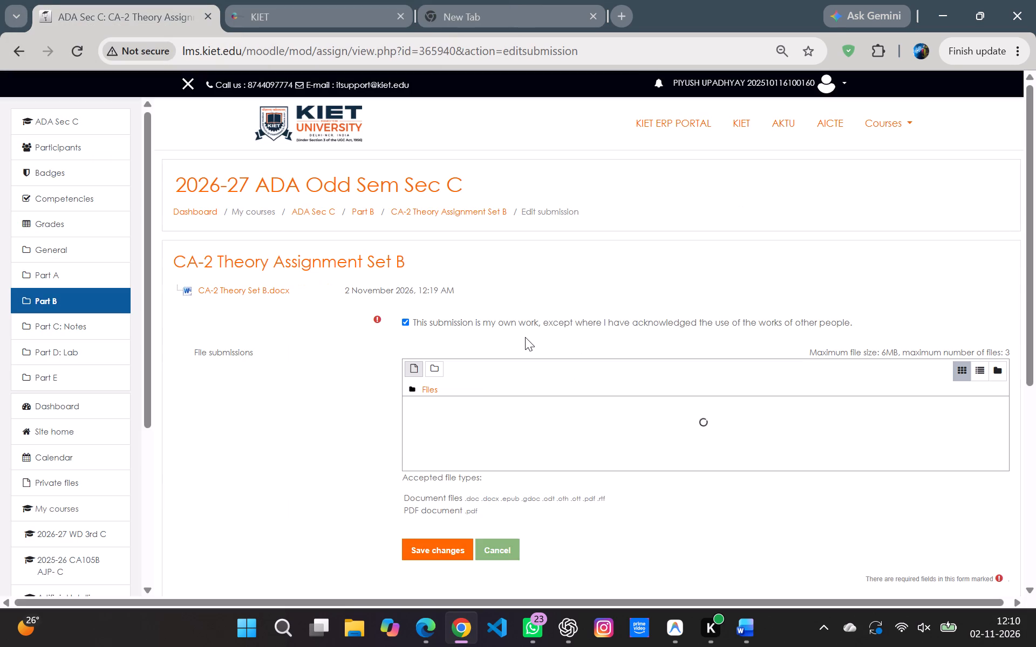
left_click(424, 554)
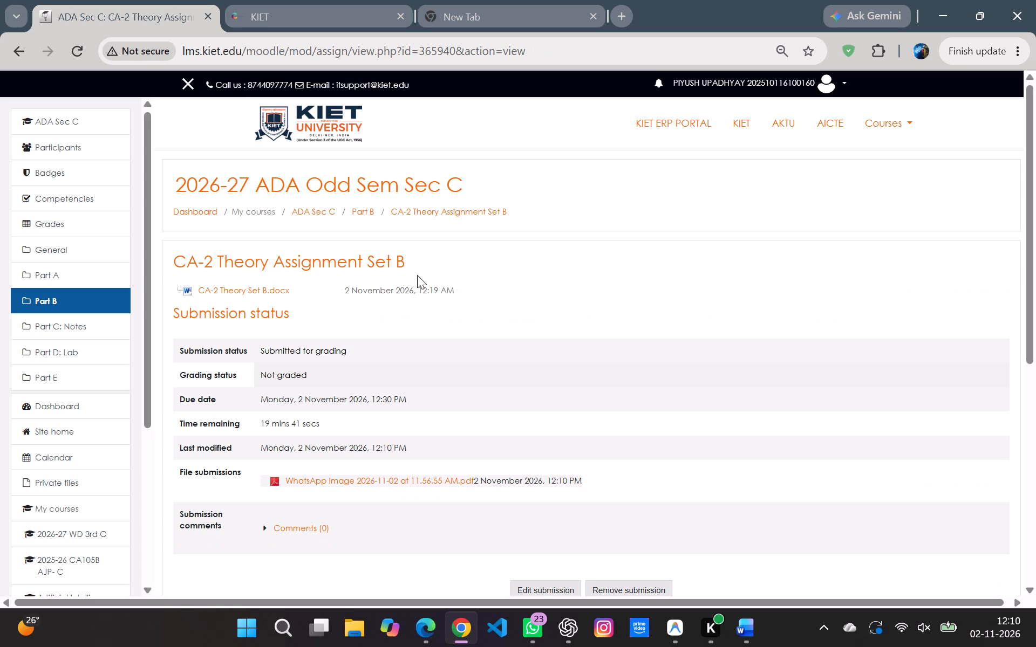
Go back to the Moodle dashboard, refresh it, and open CA-2 Theory Assignment Set A from the timeline.
left_click(15, 56)
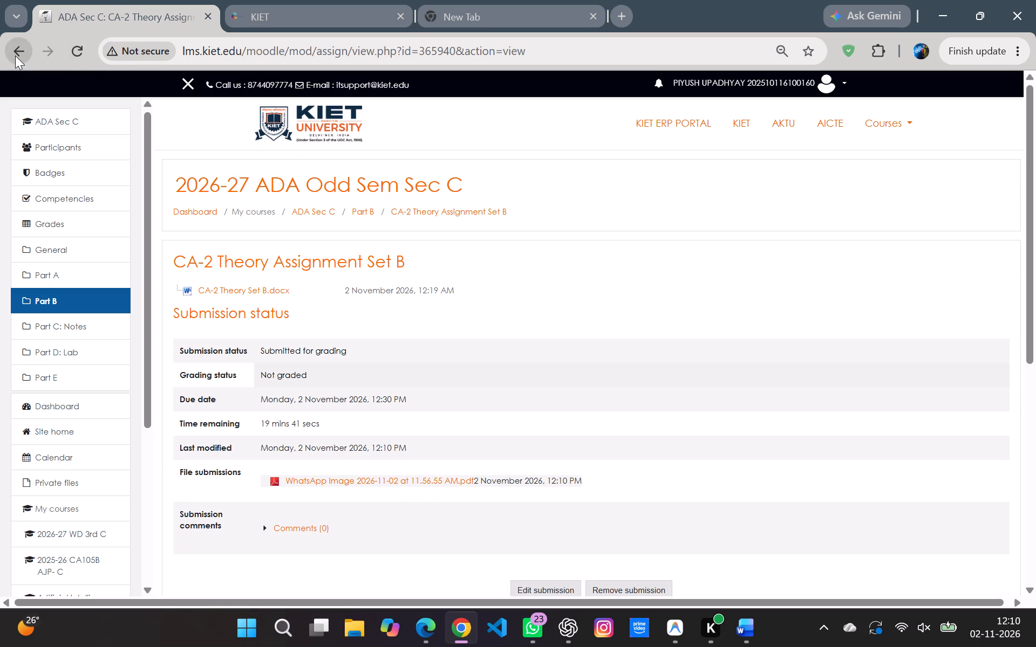
left_click(15, 56)
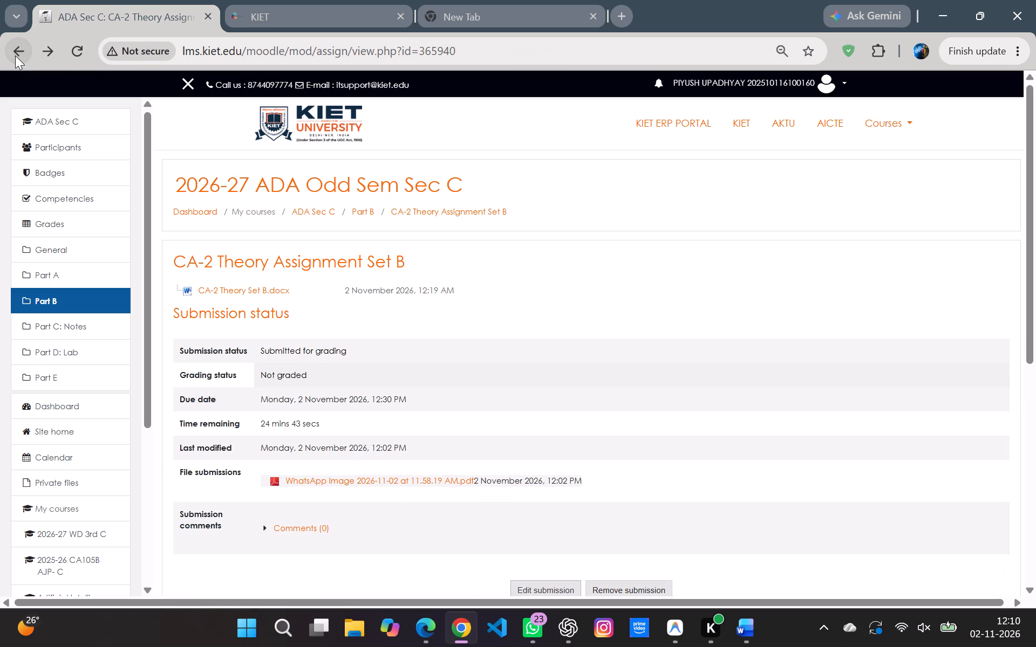
left_click(15, 56)
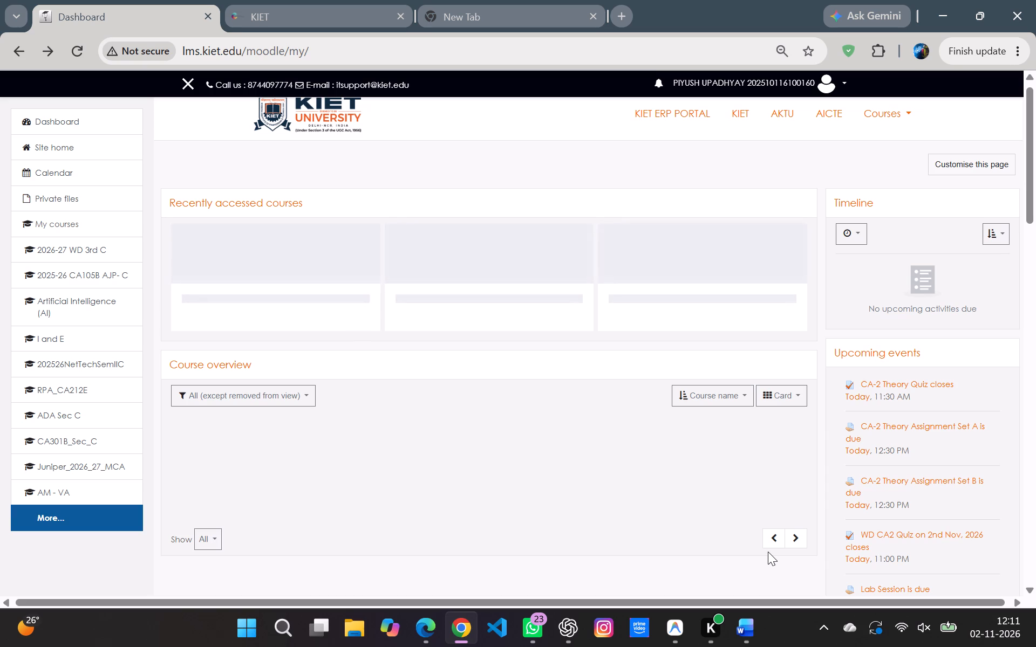
left_click(87, 47)
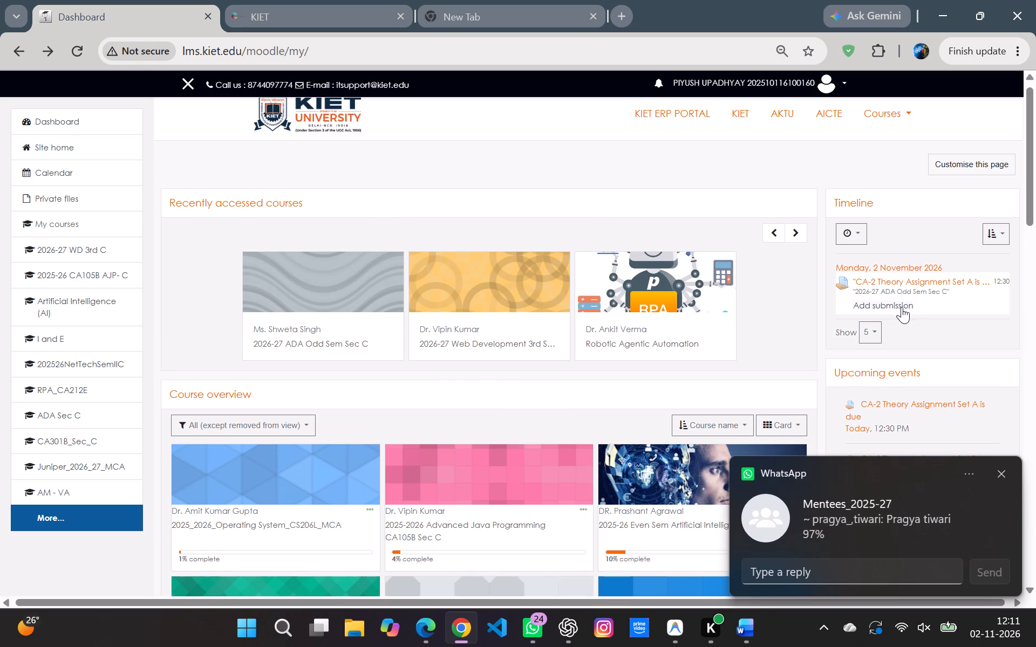
left_click(898, 281)
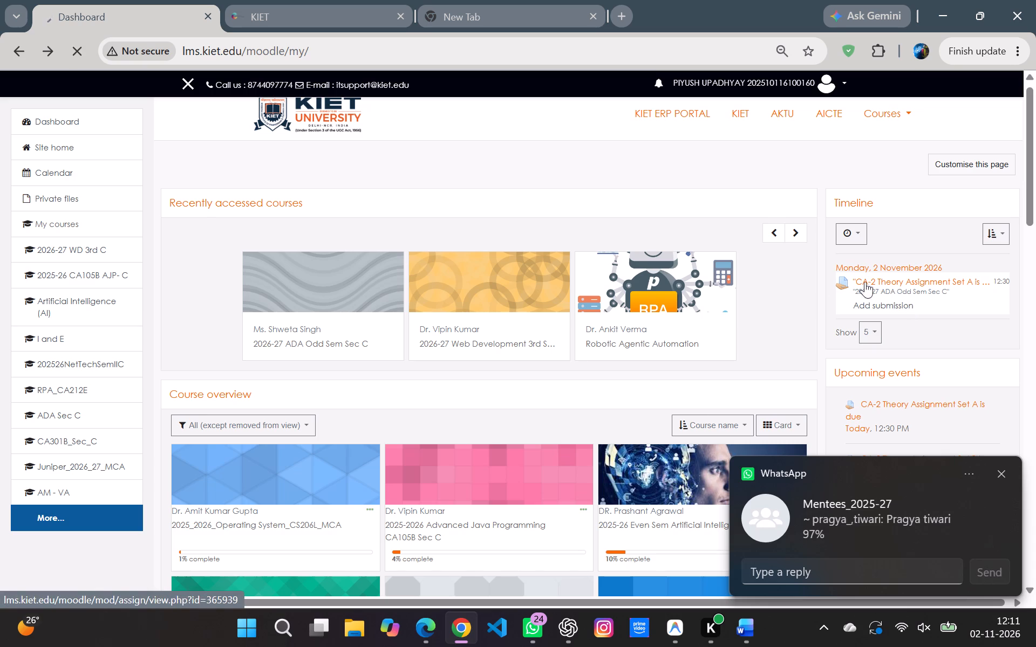
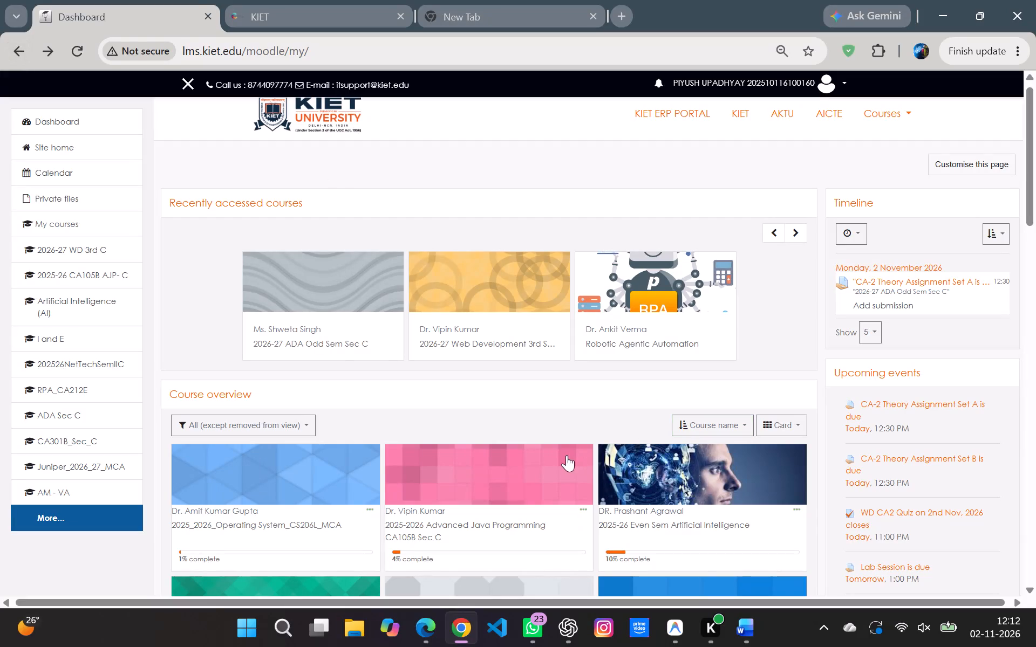
Open the 2026-27 ADA Odd Sem Sec C course and locate the CA-2 Theory assignments in Part B.
left_click(317, 343)
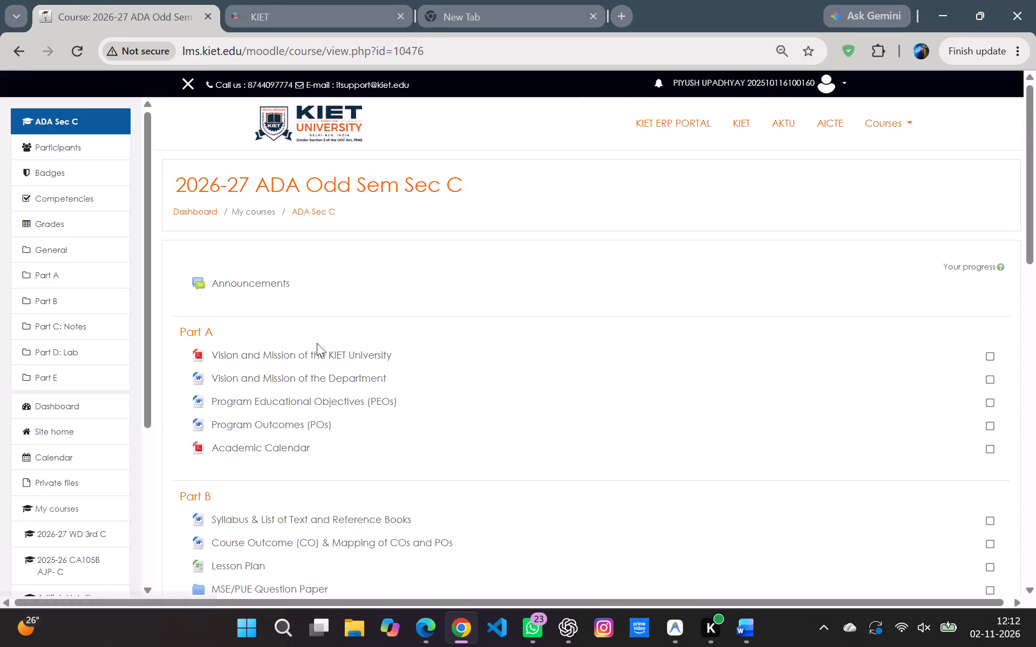
scroll(366, 375, "down", 4)
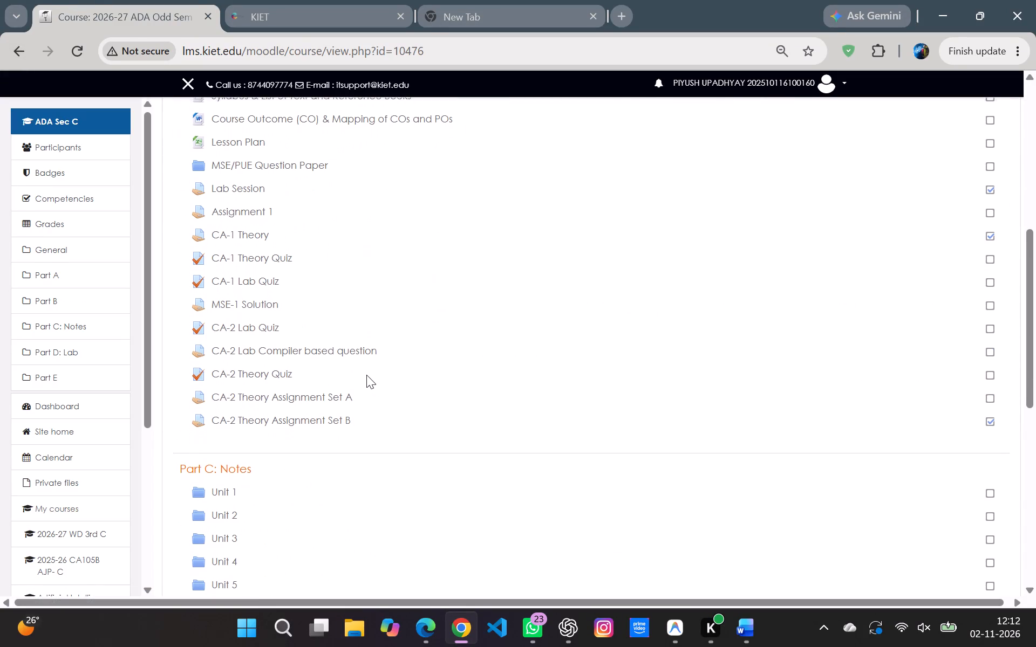
scroll(366, 375, "down", 1)
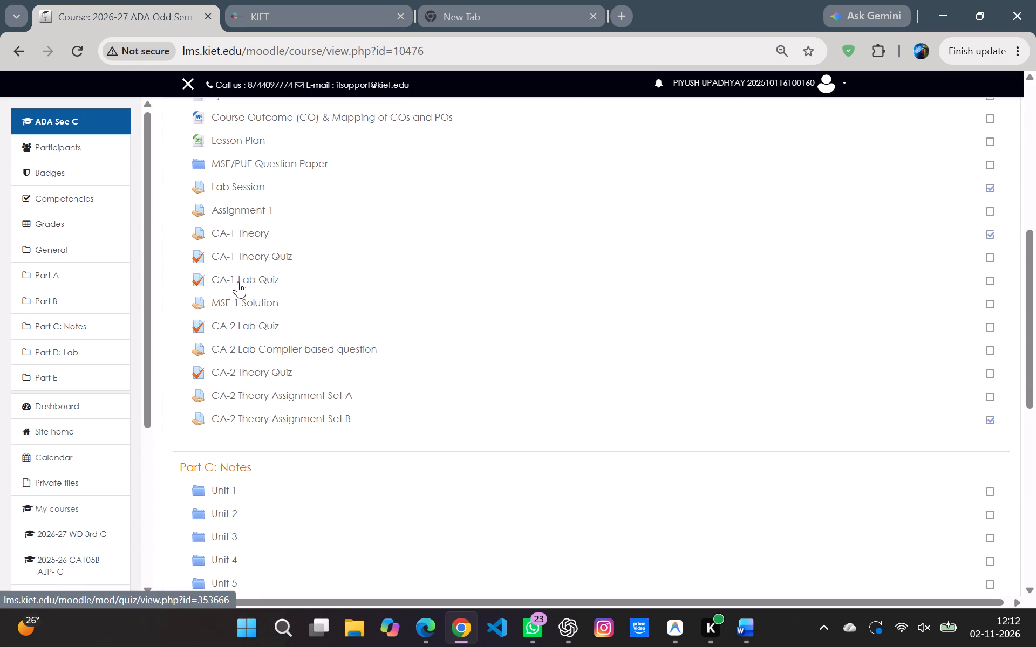
Open the CA-2 Lab Compiler based question assignment from the ADA course page and start adding a submission.
scroll(284, 406, "down", 1)
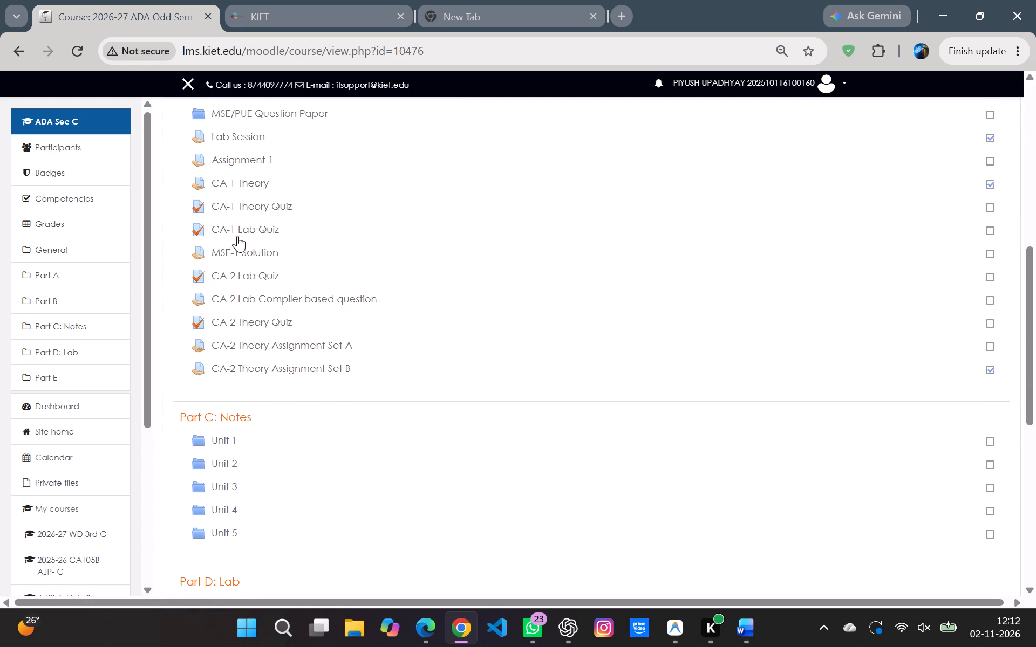
left_click(249, 294)
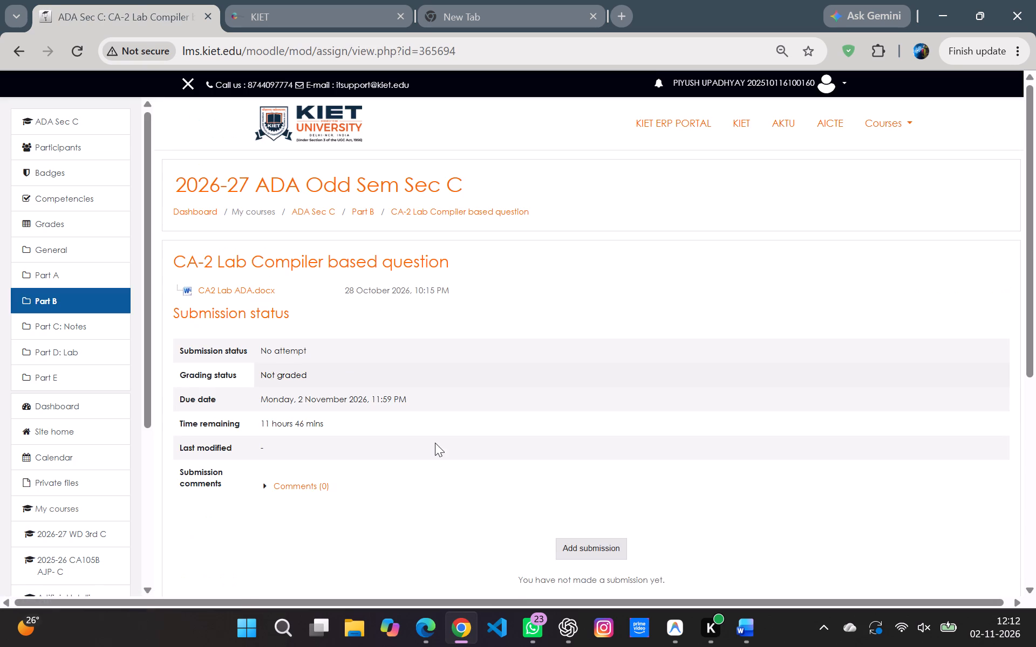
left_click(604, 550)
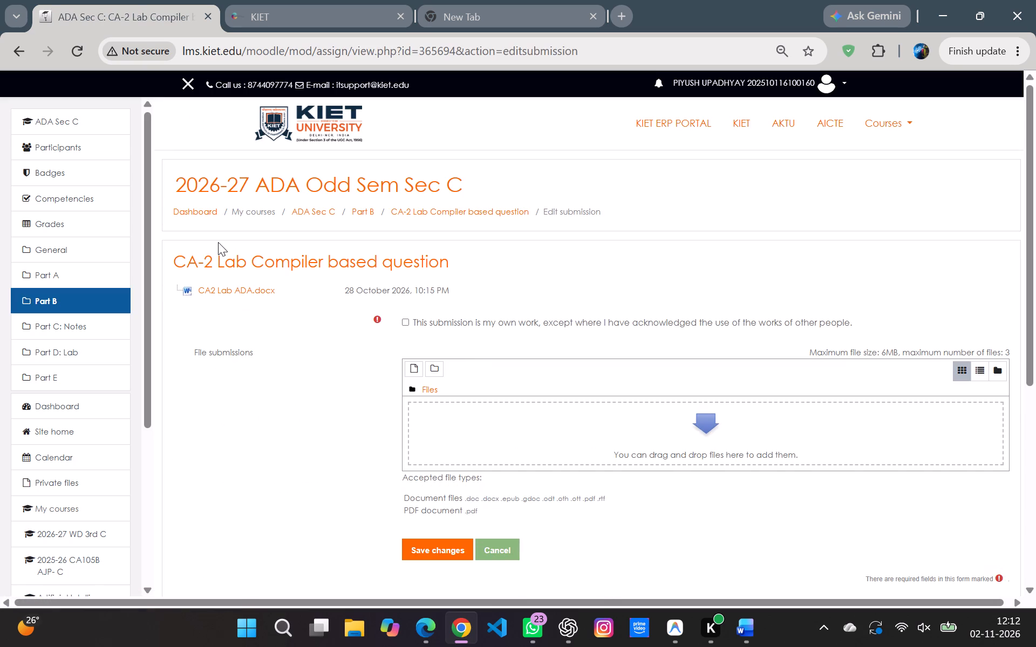
Accept the declaration that the CA-2 Lab Compiler based question submission is the student's own work.
left_click(410, 320)
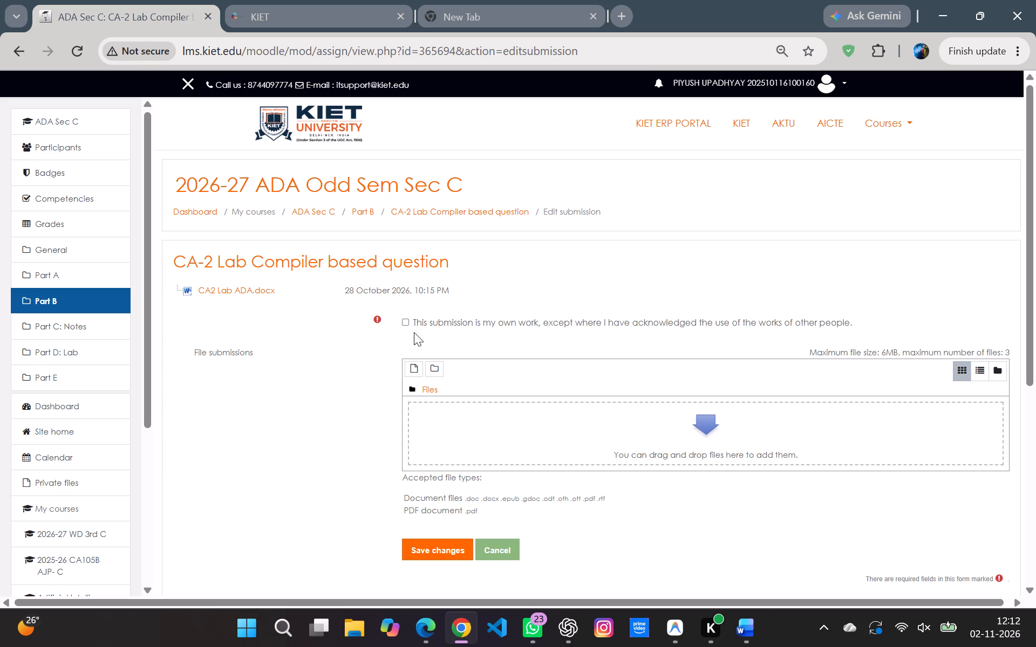
left_click(409, 325)
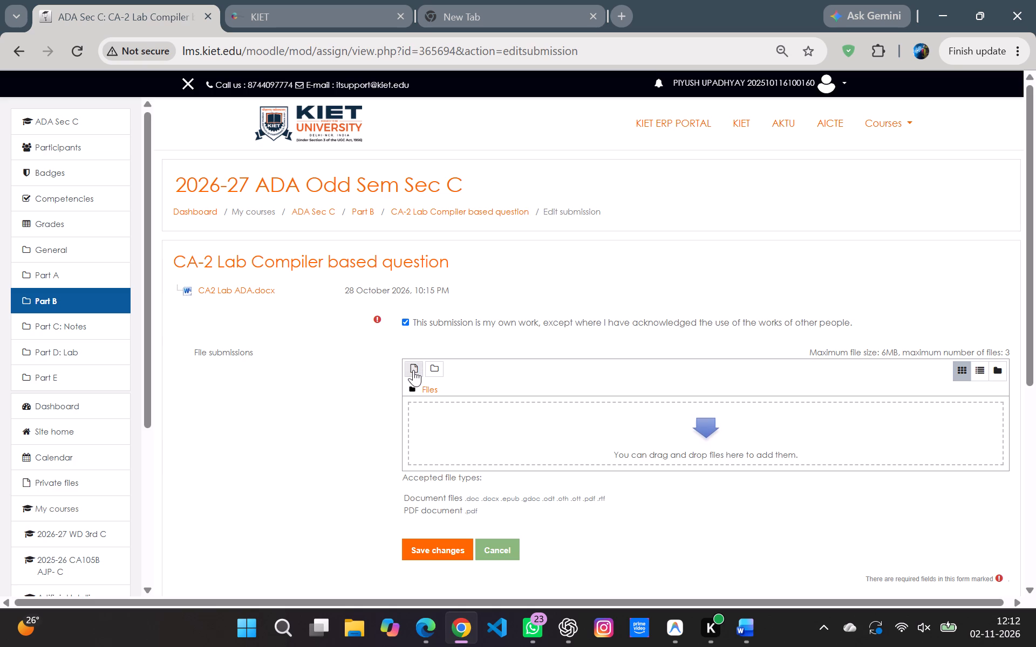
Start a file upload for the submission and search the local drives, the Desktop and its sem3 asi folder for the lab file, choosing nothing.
left_click(413, 370)
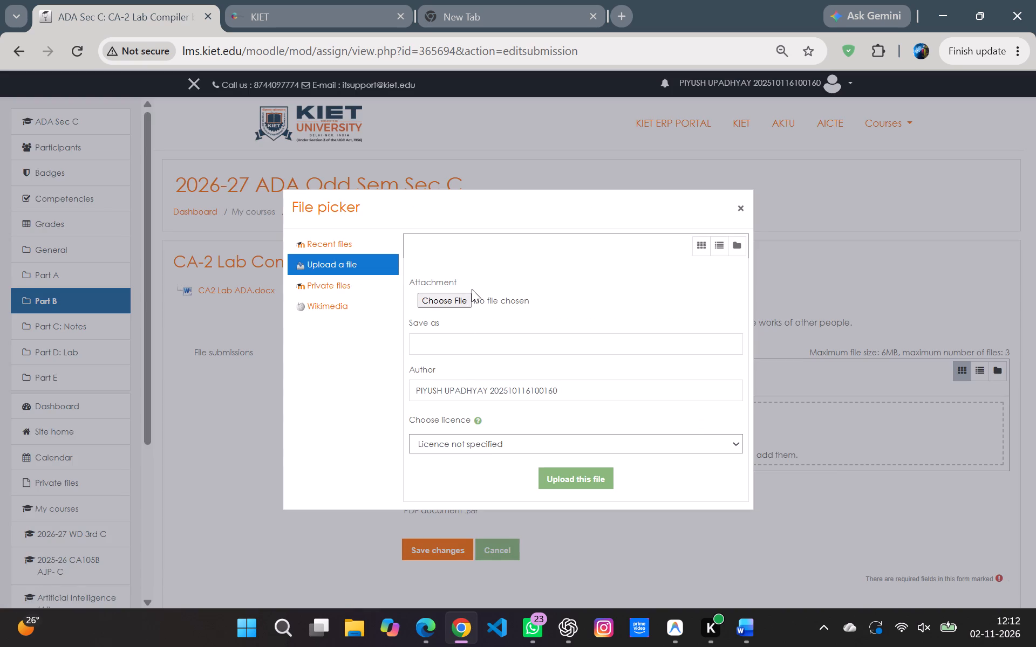
left_click(464, 292)
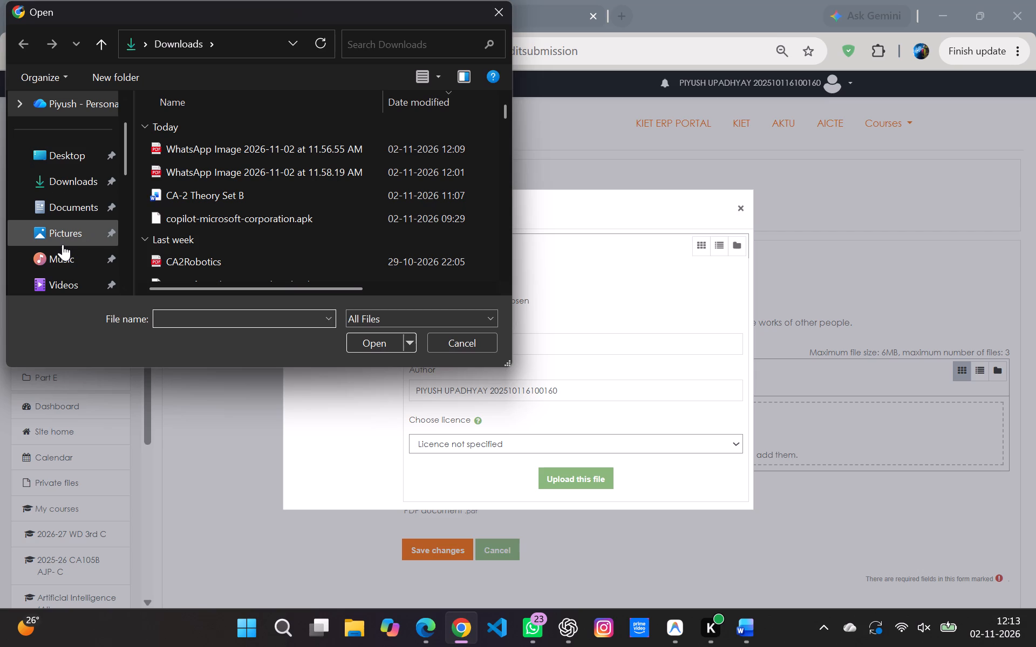
scroll(63, 244, "down", 2)
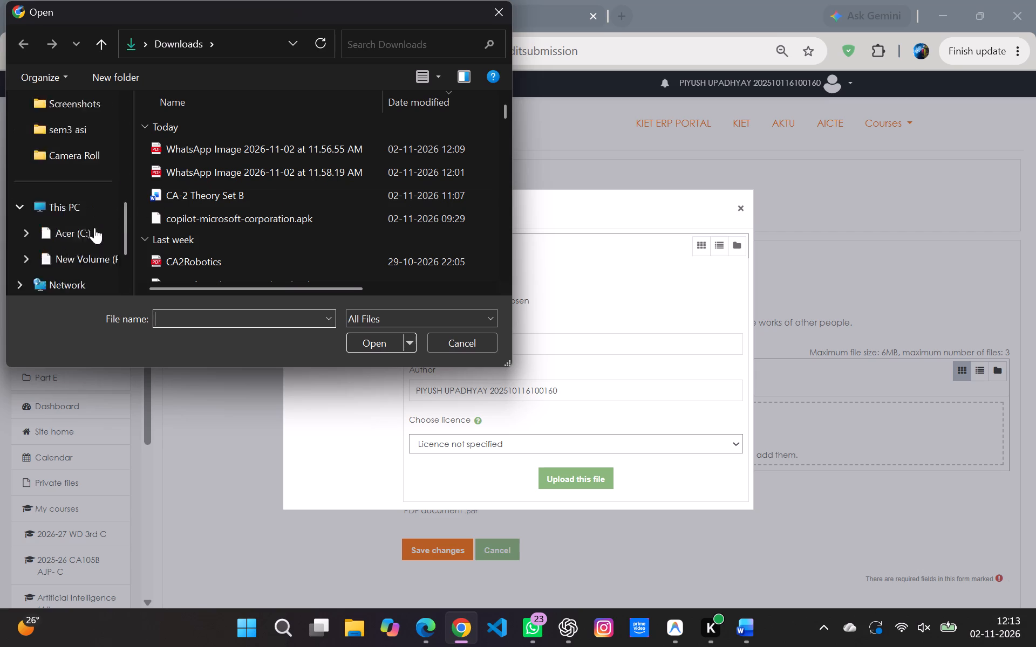
scroll(94, 228, "down", 1)
scroll(68, 128, "up", 1)
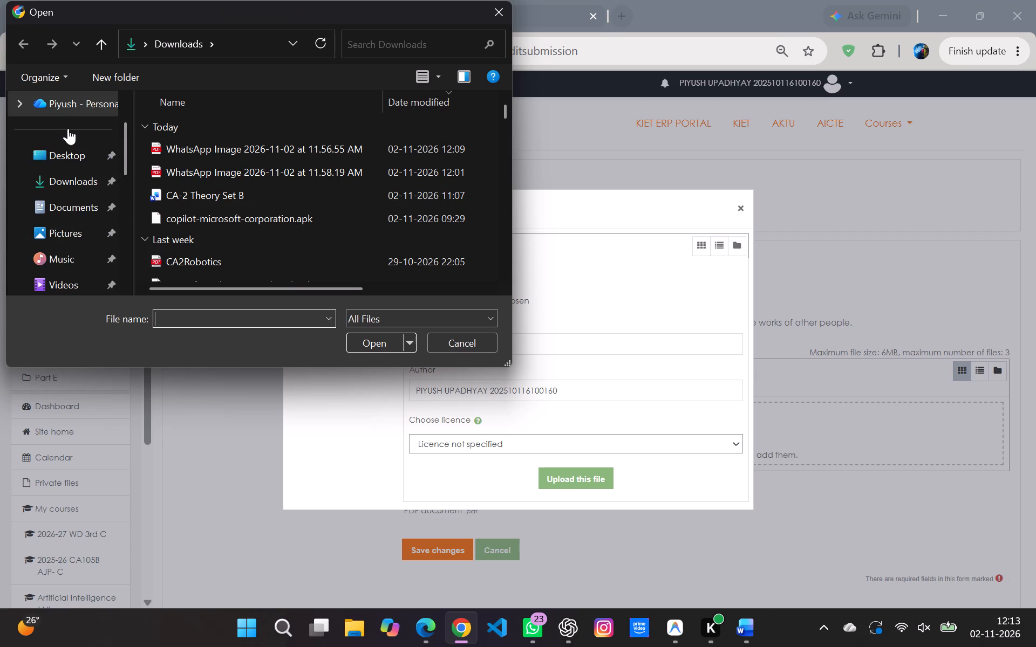
scroll(68, 128, "up", 1)
scroll(68, 128, "right", 1)
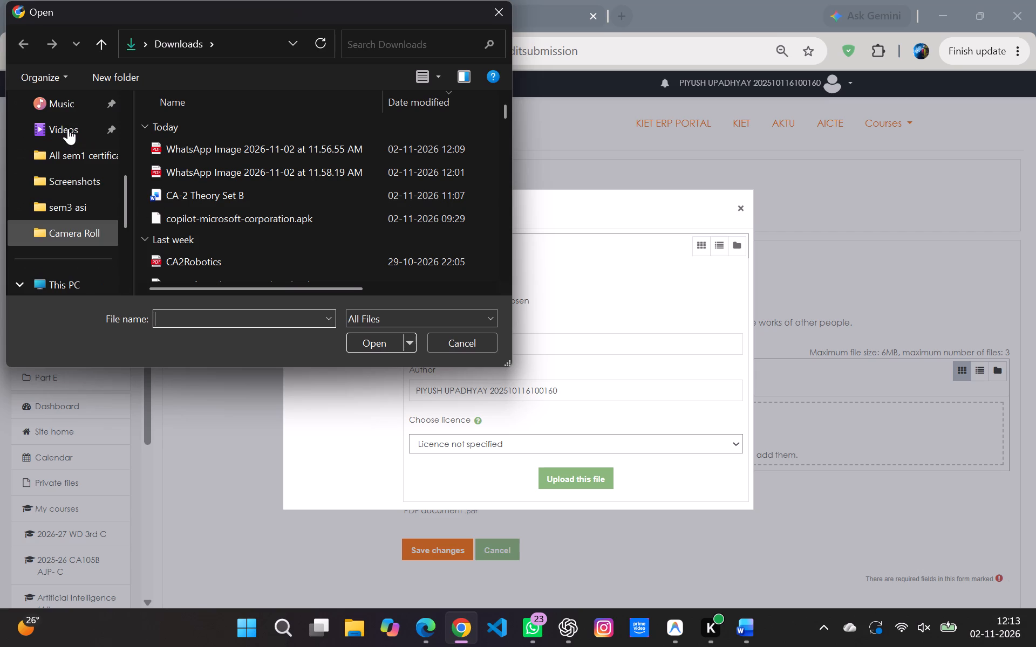
scroll(68, 128, "right", 1)
double_click(50, 273)
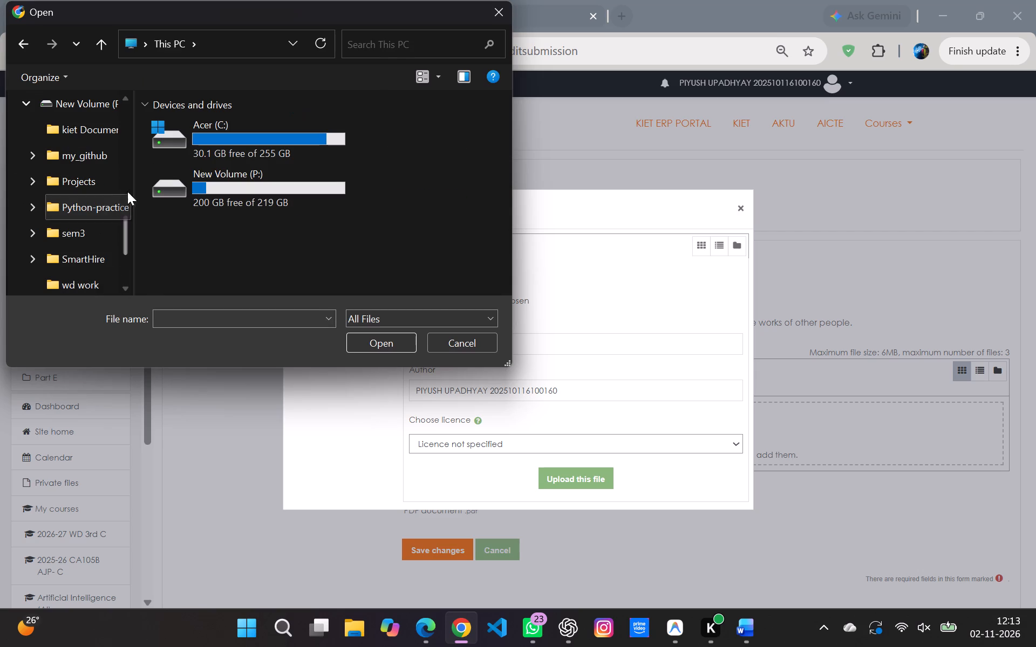
scroll(97, 199, "up", 1)
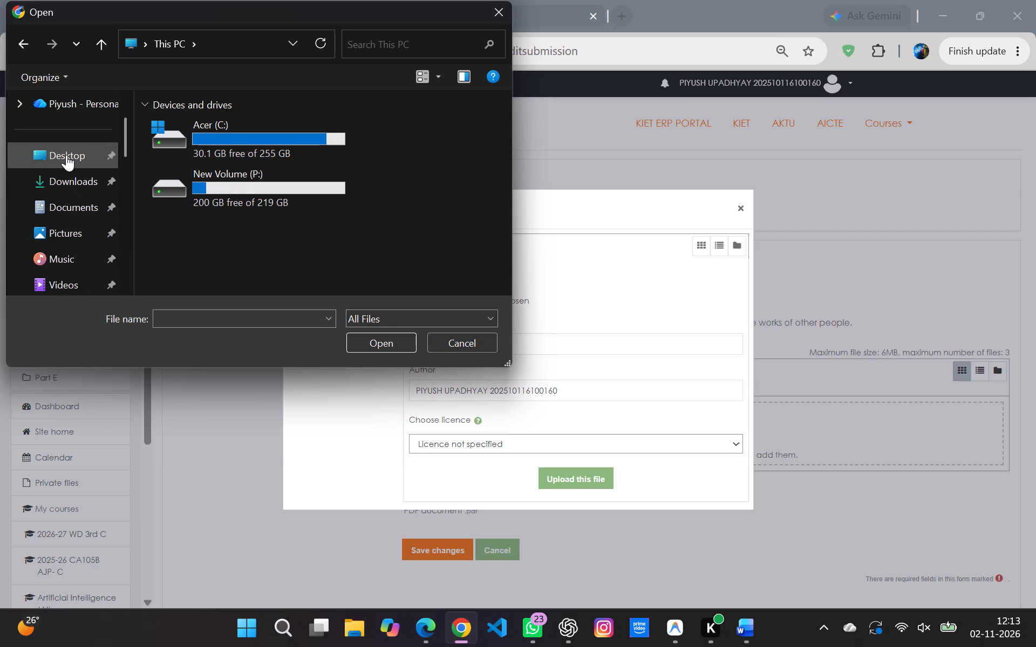
left_click(66, 155)
scroll(278, 176, "down", 1)
scroll(278, 176, "up", 1)
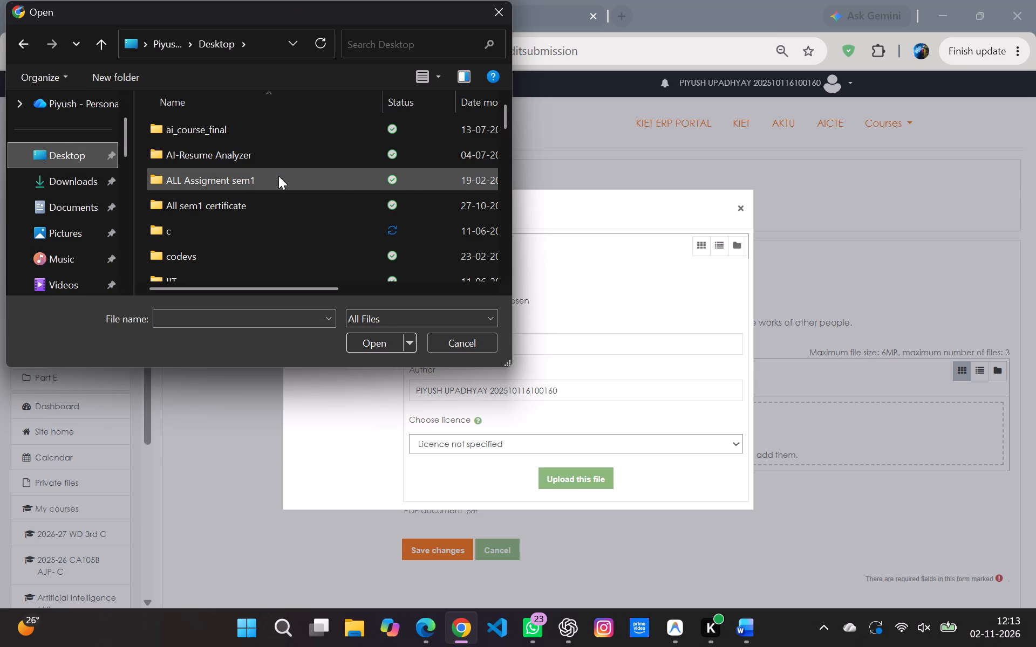
scroll(278, 176, "up", 2)
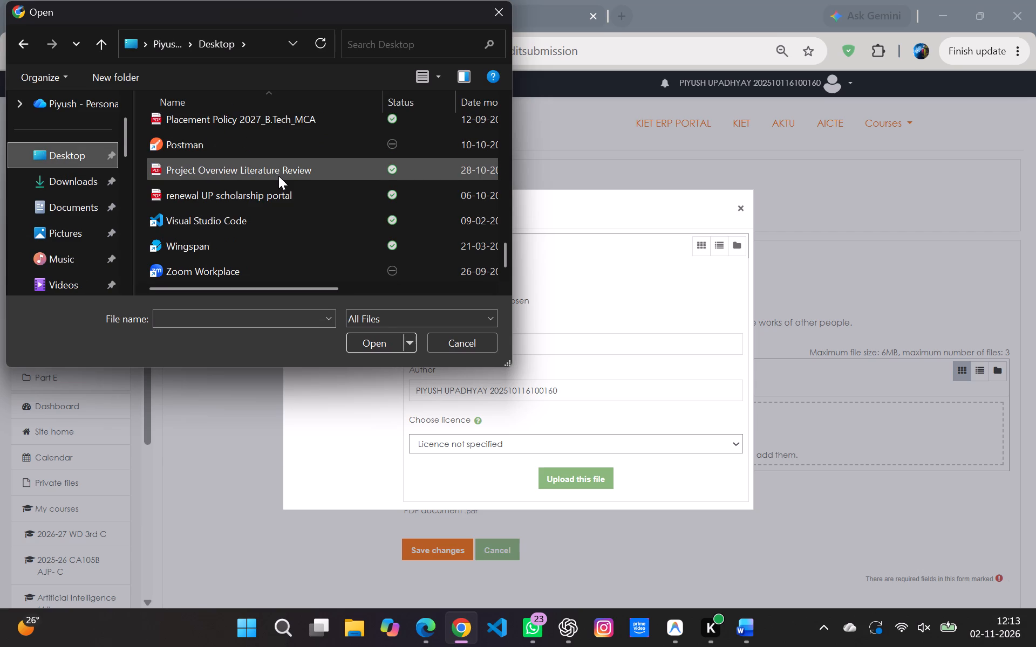
scroll(278, 176, "up", 1)
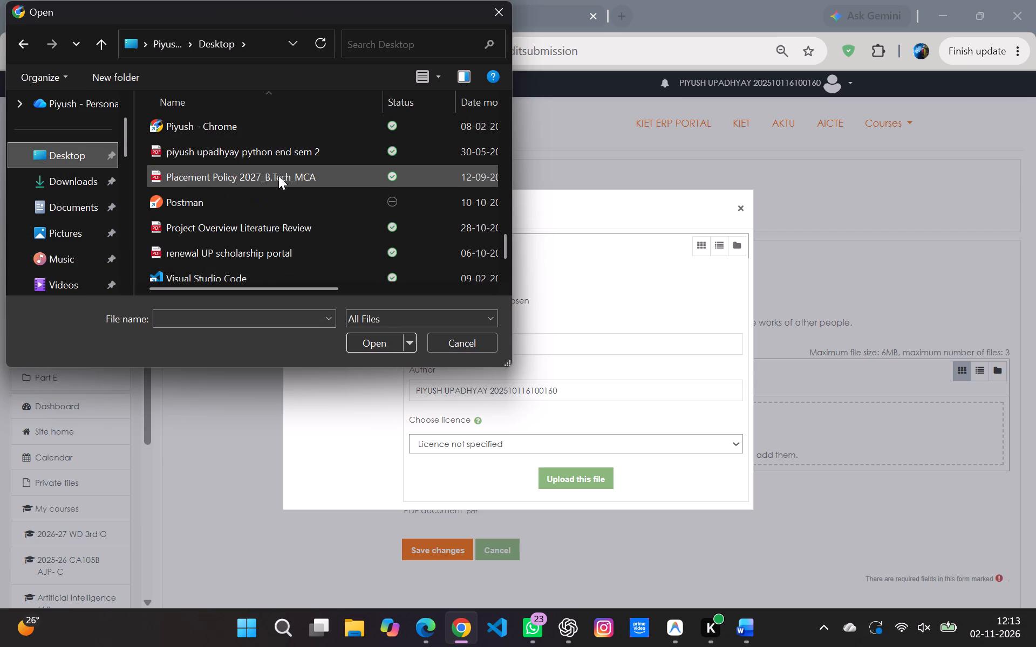
scroll(278, 176, "up", 1)
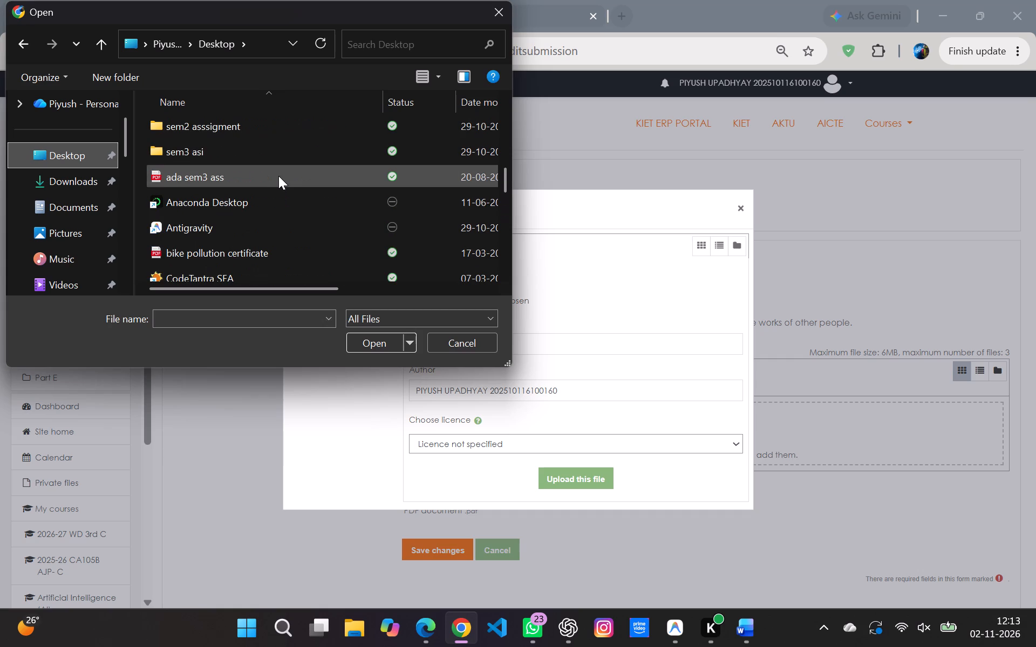
double_click(261, 147)
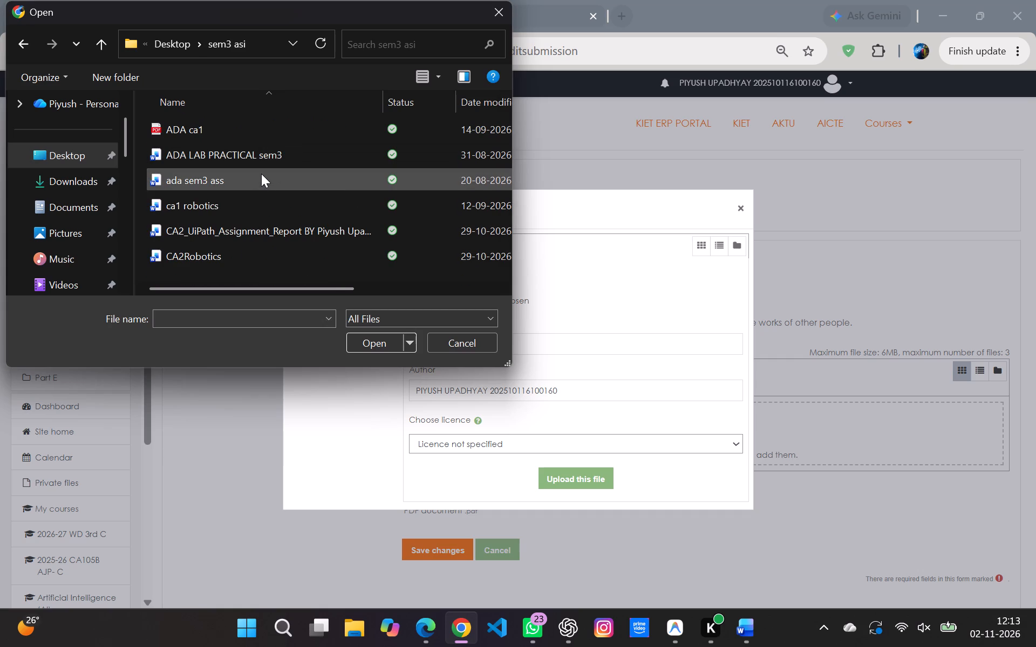
left_click(494, 13)
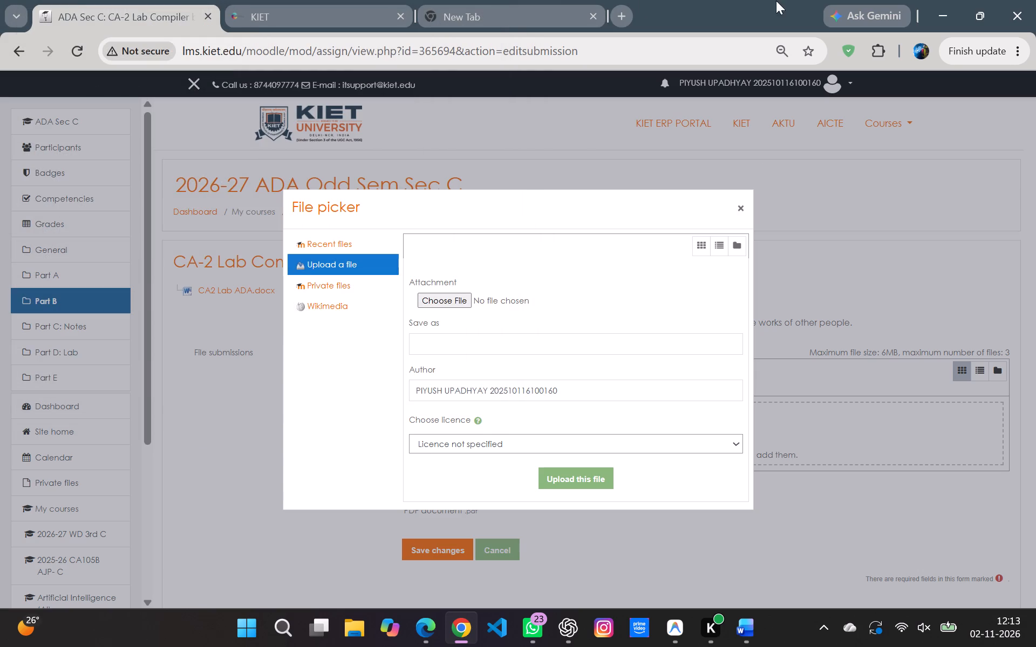
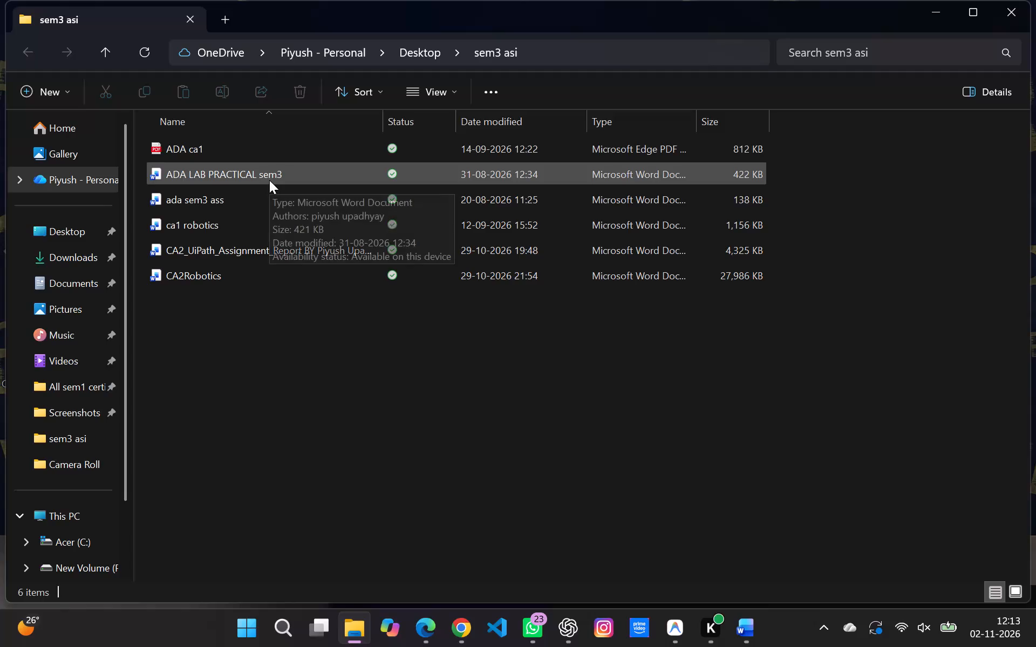
Open the ADA LAB PRACTICAL sem3 document from the sem3 asi folder, look through its pages for the CA-2 lab work, and close Word.
double_click(269, 180)
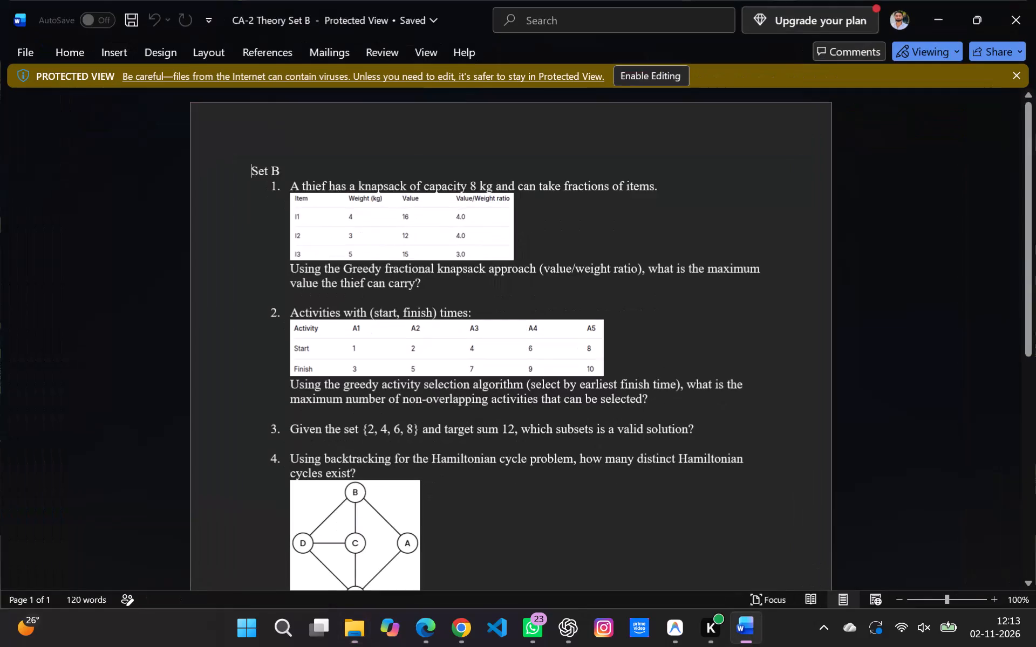
scroll(451, 347, "down", 3)
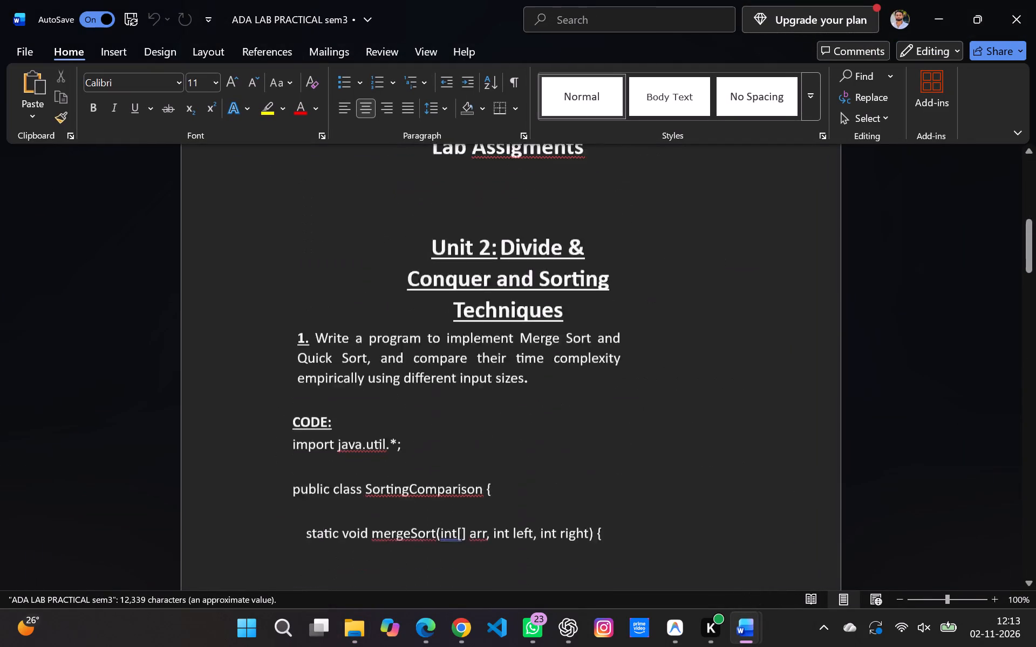
scroll(451, 347, "down", 13)
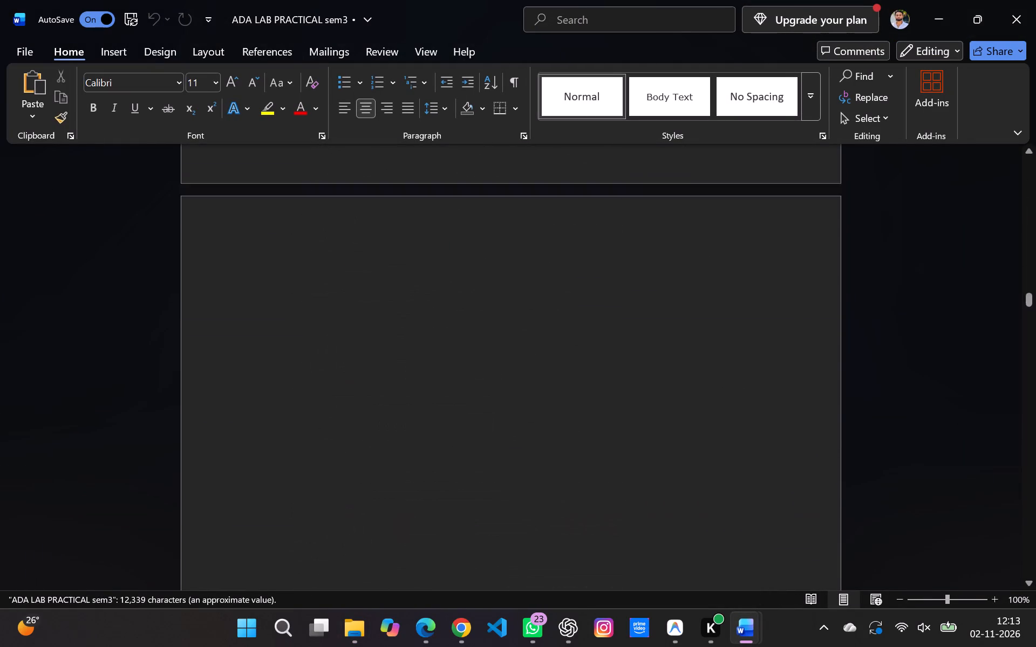
scroll(451, 347, "down", 7)
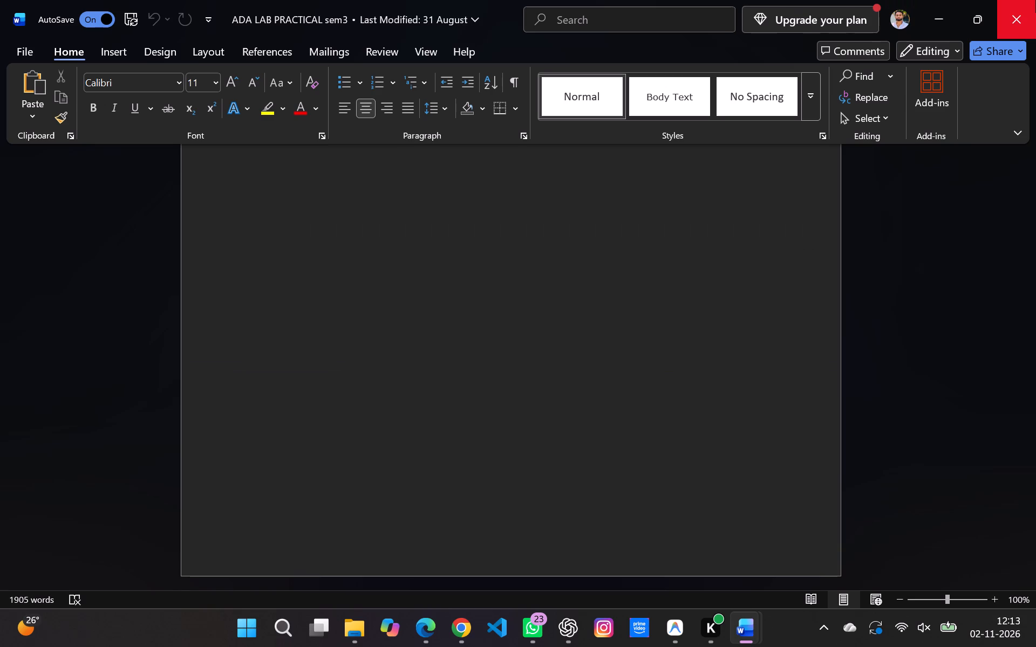
scroll(549, 323, "up", 16)
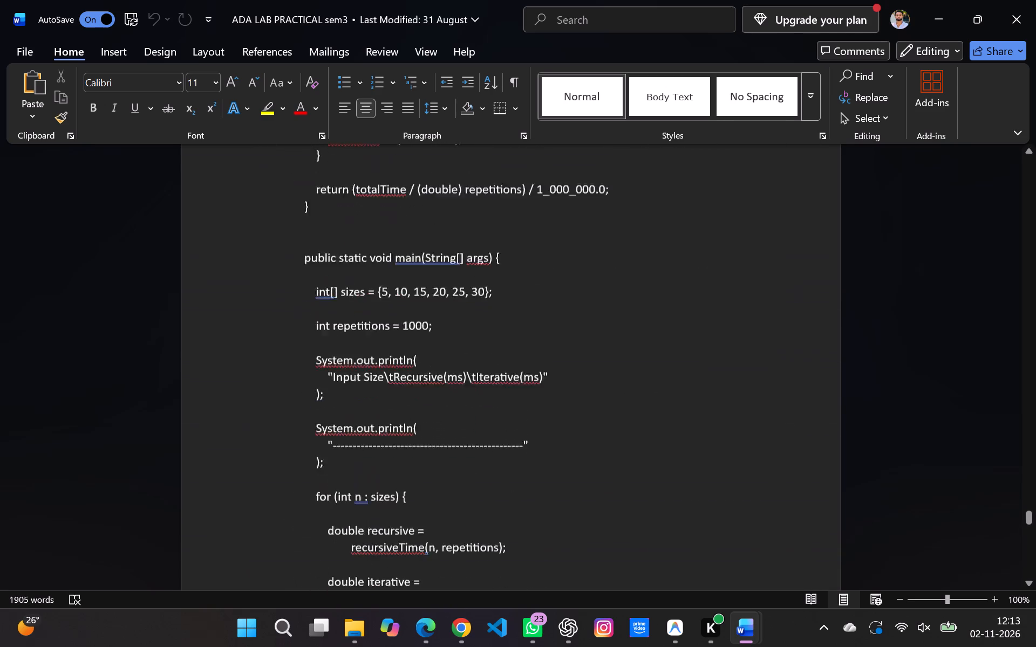
scroll(549, 323, "up", 4)
scroll(549, 323, "down", 5, "ctrl")
left_click(1035, 0)
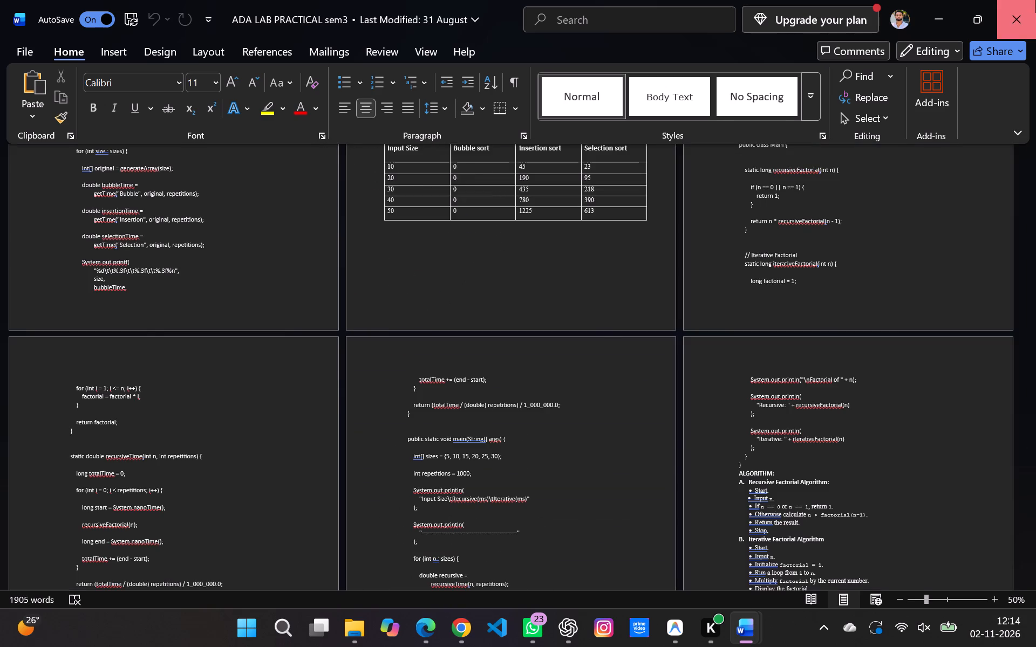
left_click(1035, 8)
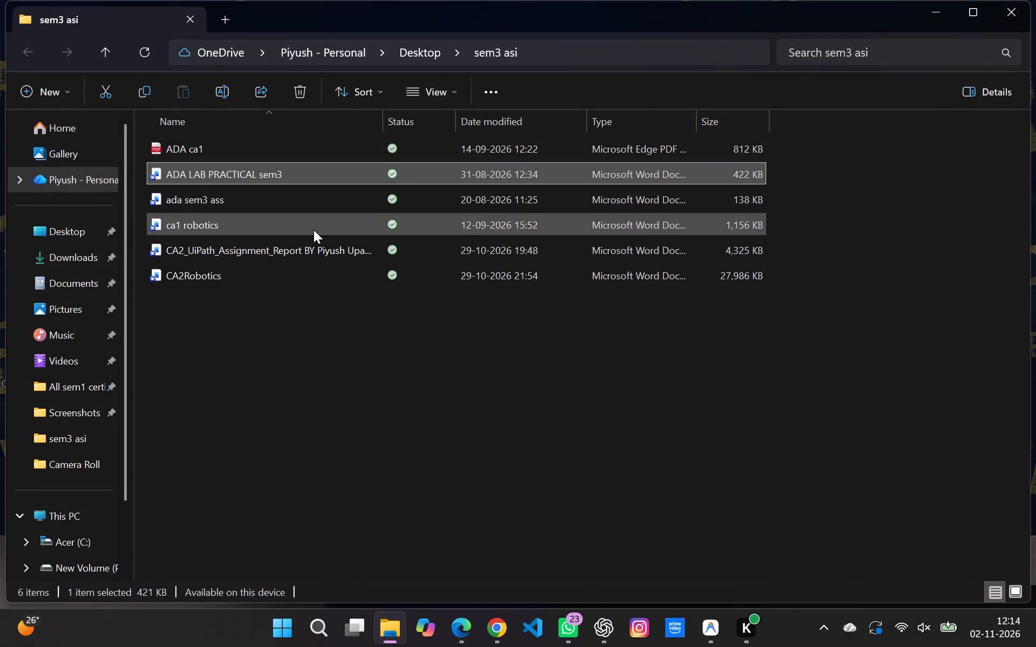
Open the ada lab 2 assigm PDF from the Downloads folder to check its first page, and close it.
left_click(79, 263)
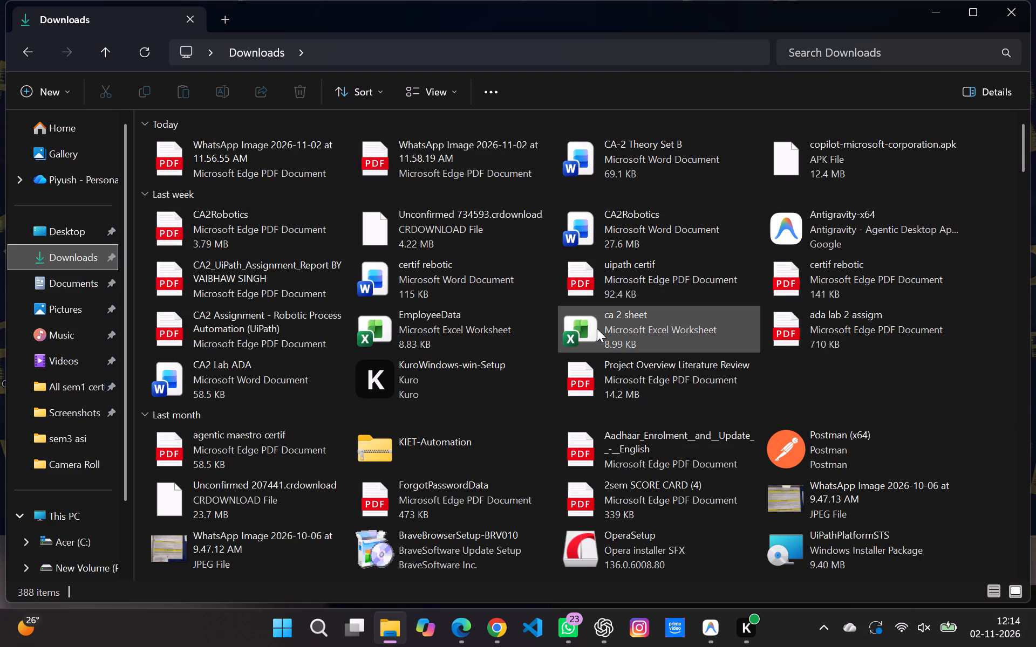
double_click(848, 322)
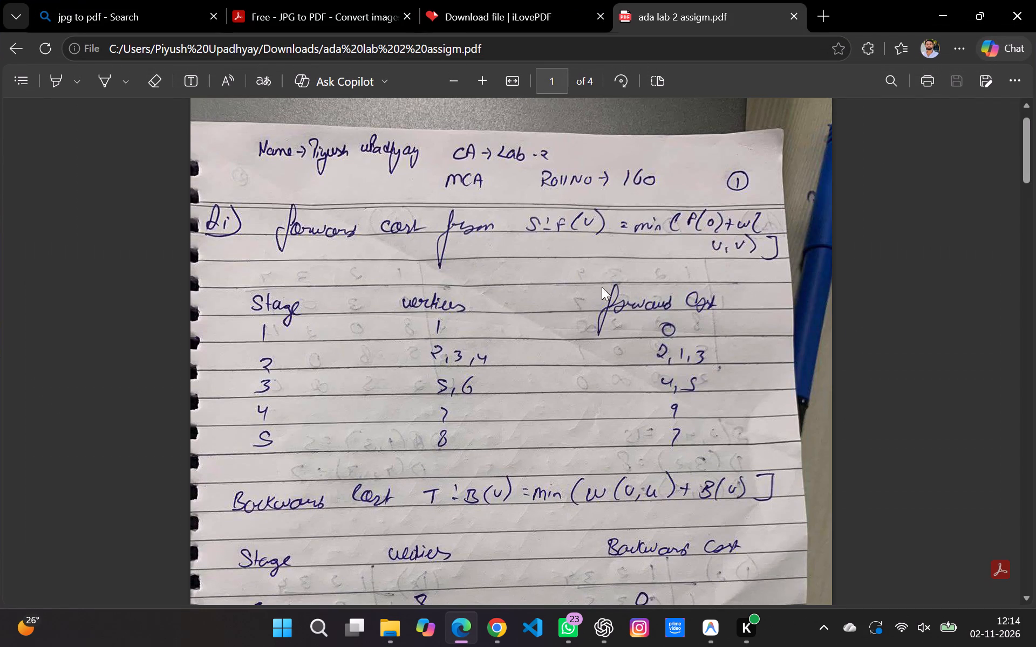
left_click(1019, 8)
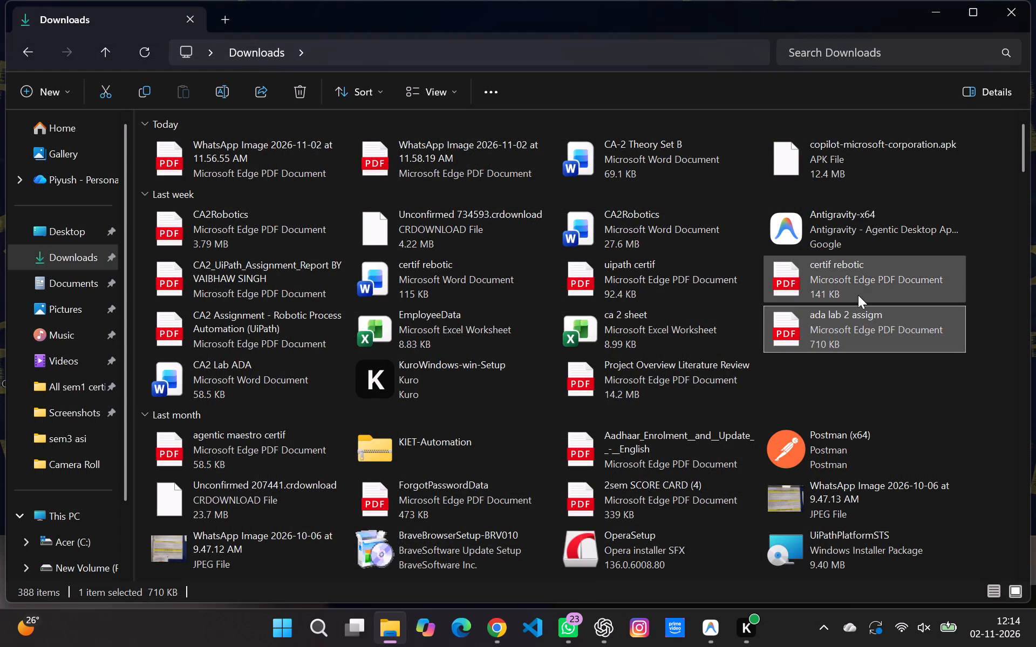
Copy the ada lab 2 assigm PDF from Downloads into the sem3 asi folder.
key("ctrl+c")
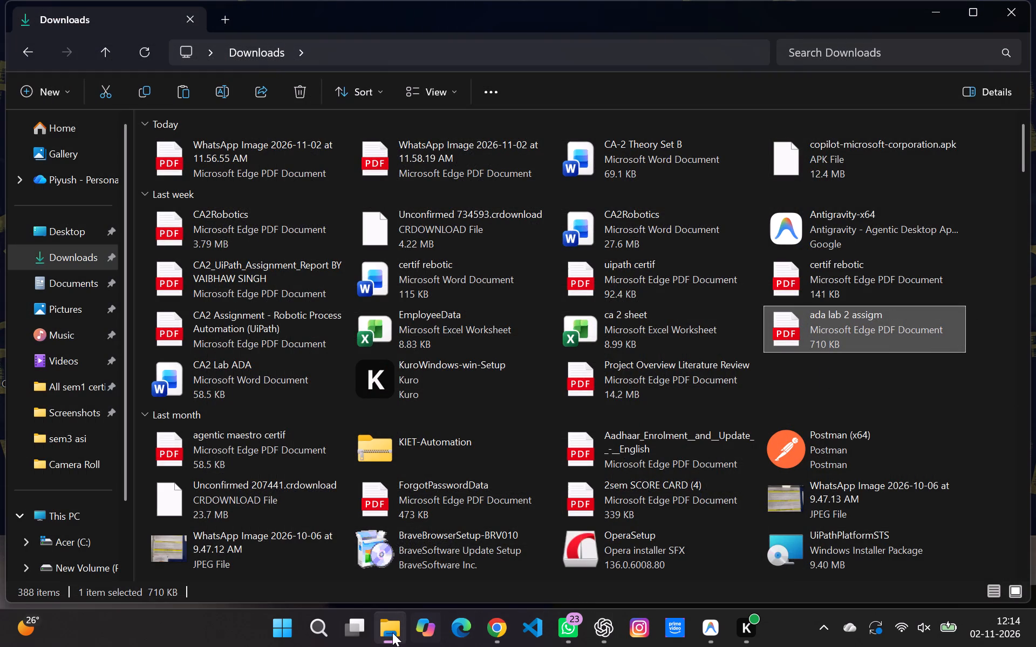
left_click(69, 438)
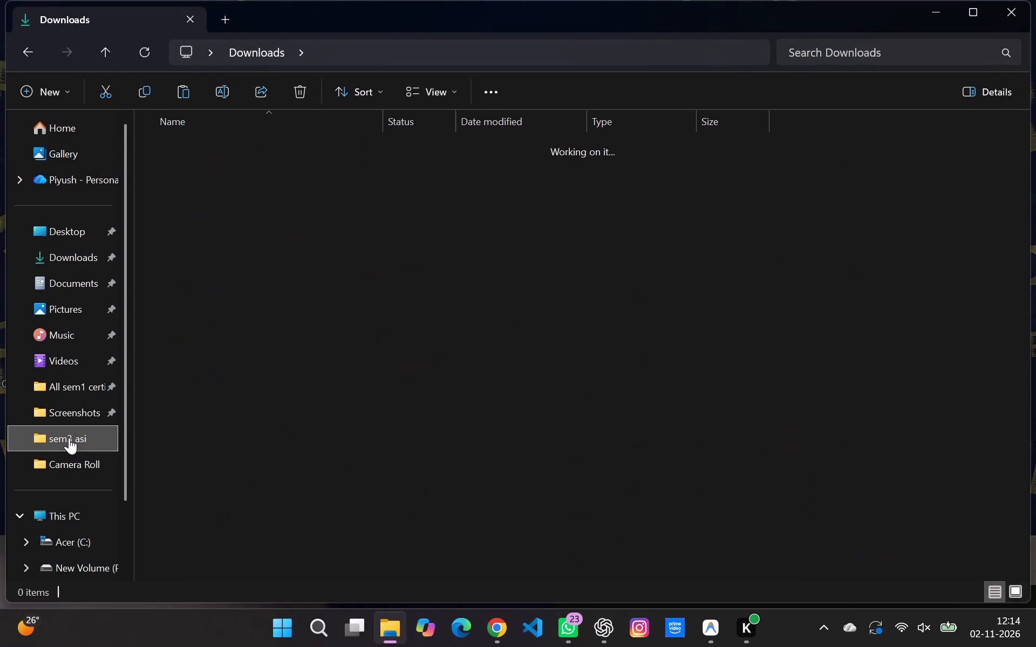
key("ctrl+v")
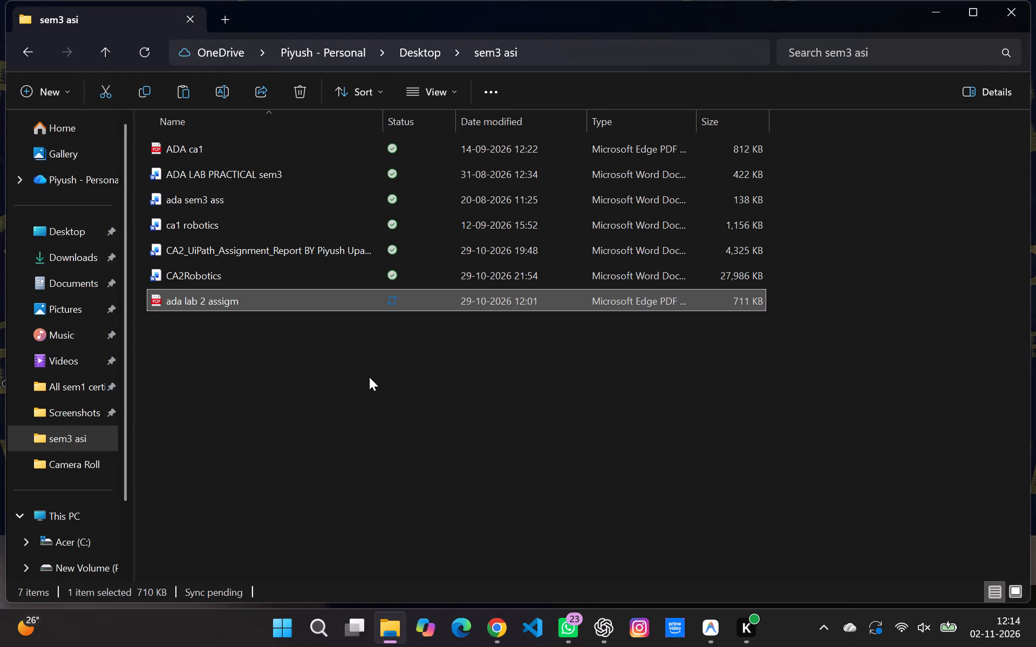
In Chrome, upload ada lab 2 assigm.pdf from the sem3 asi folder to the CA-2 Lab Compiler based question submission and save the changes.
left_click(492, 632)
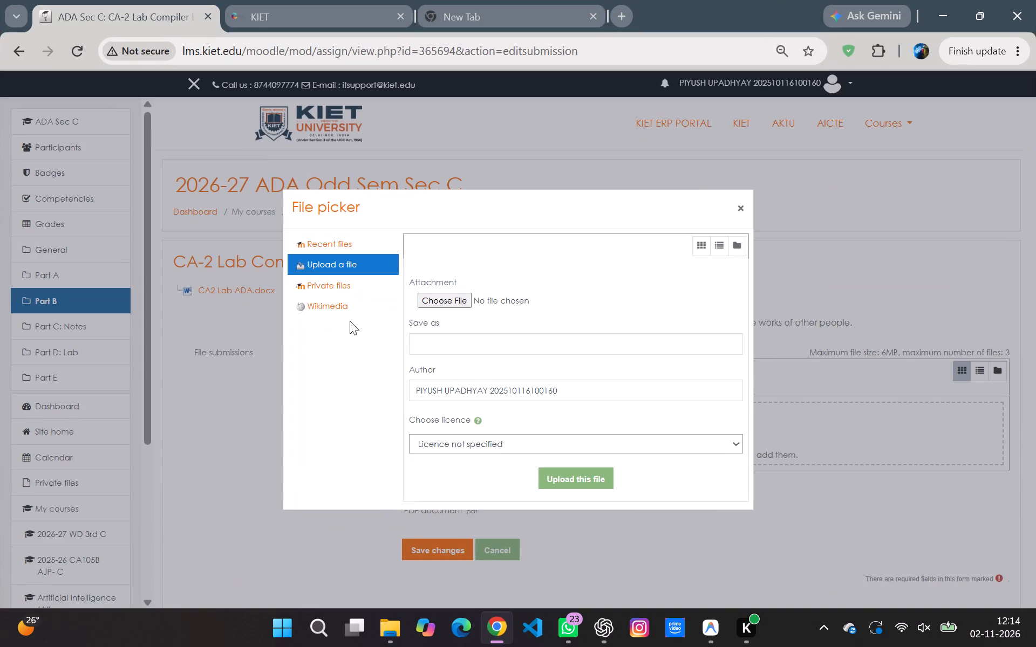
left_click(458, 291)
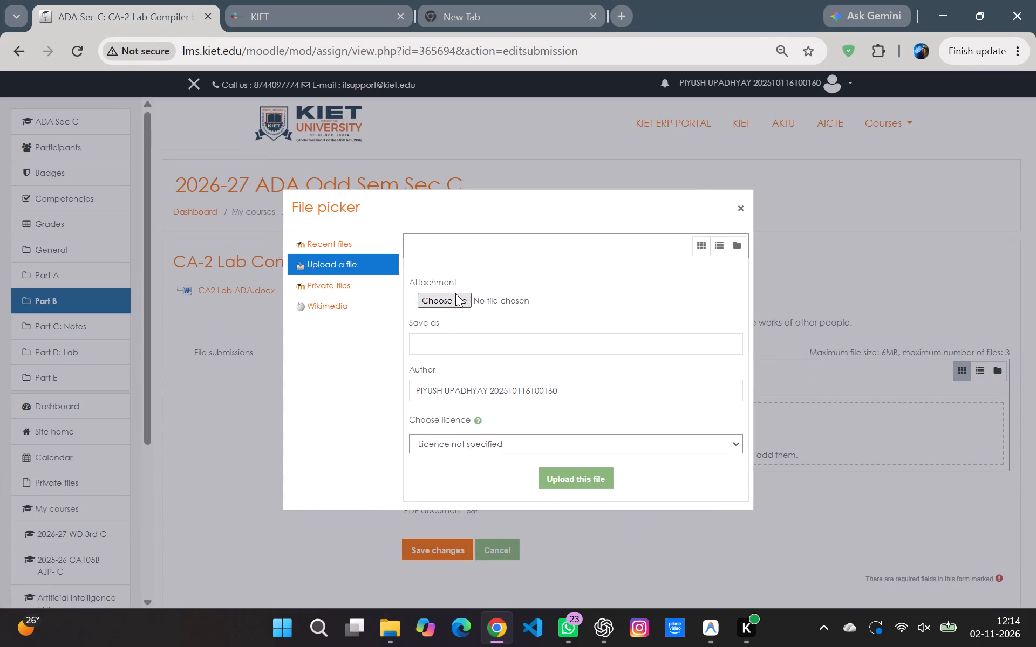
left_click(455, 293)
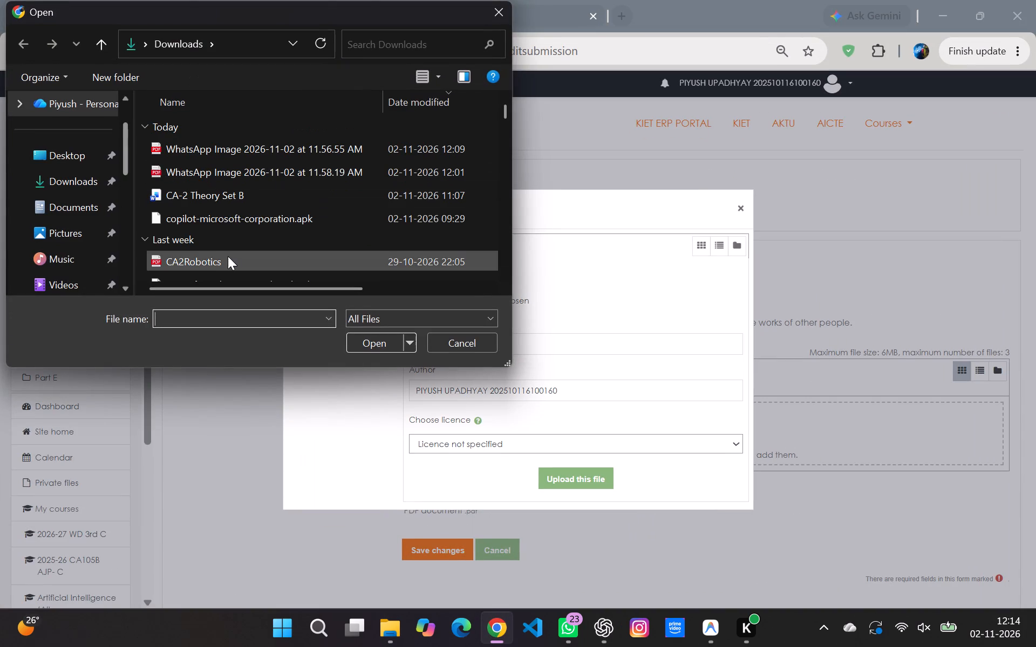
scroll(183, 210, "down", 1)
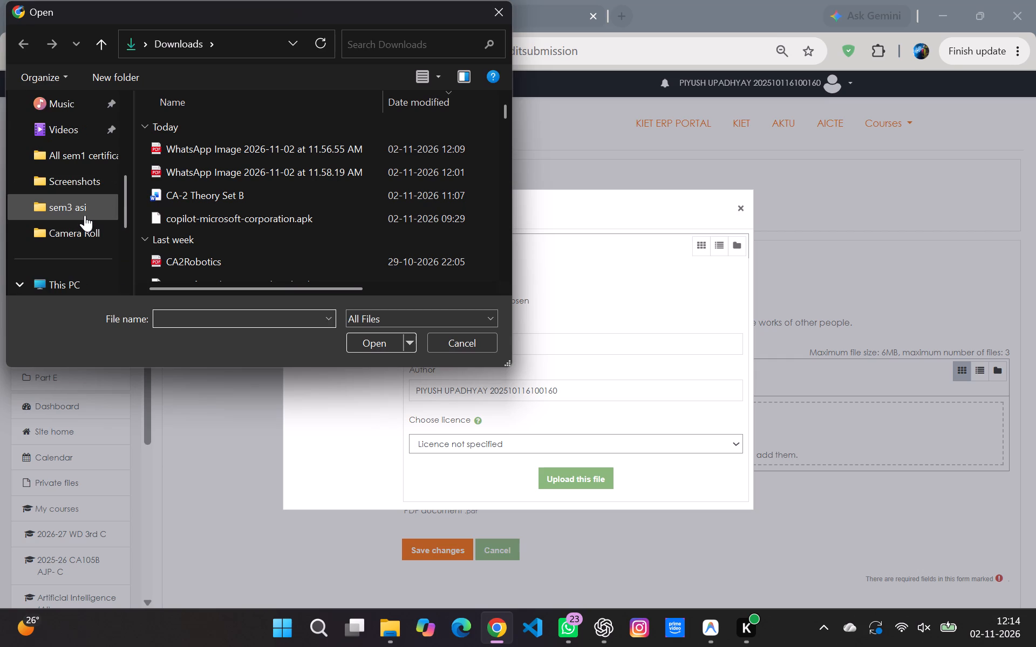
double_click(85, 215)
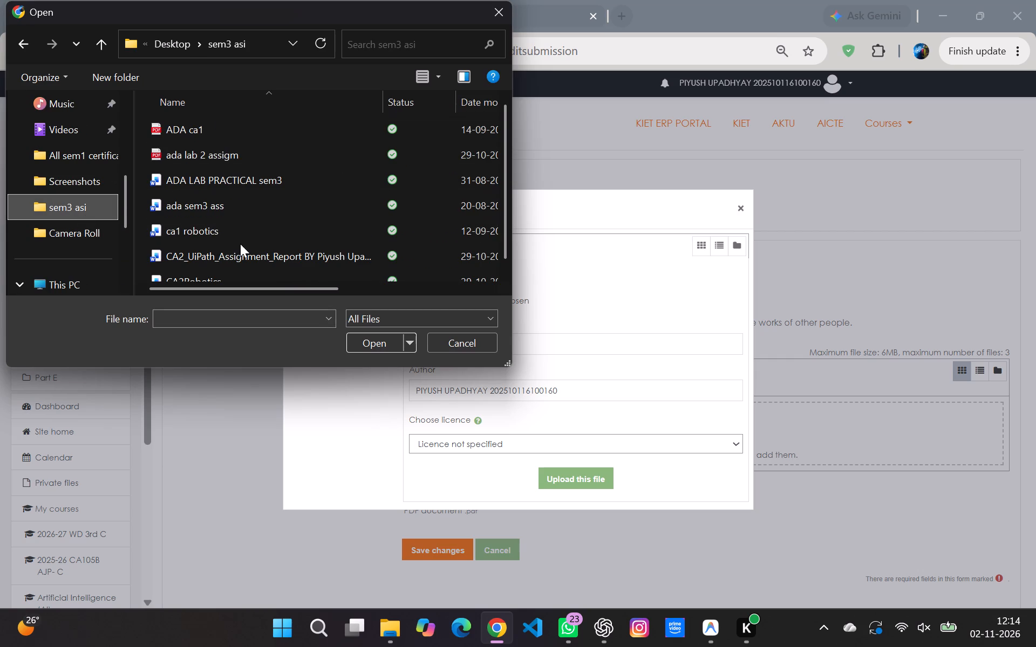
scroll(240, 244, "down", 2)
left_click(251, 147)
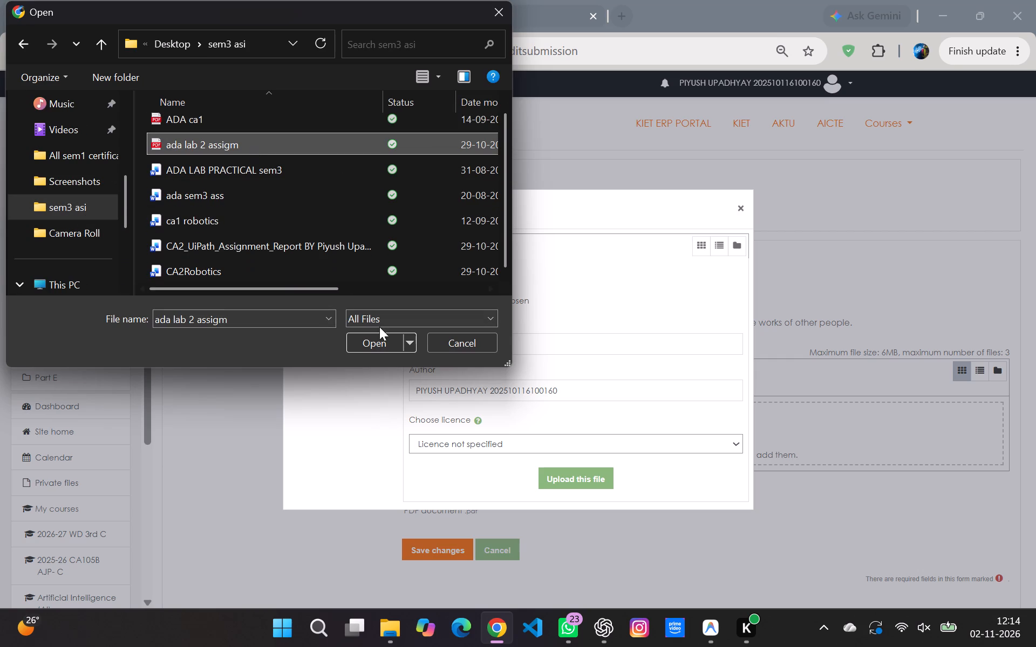
left_click(381, 351)
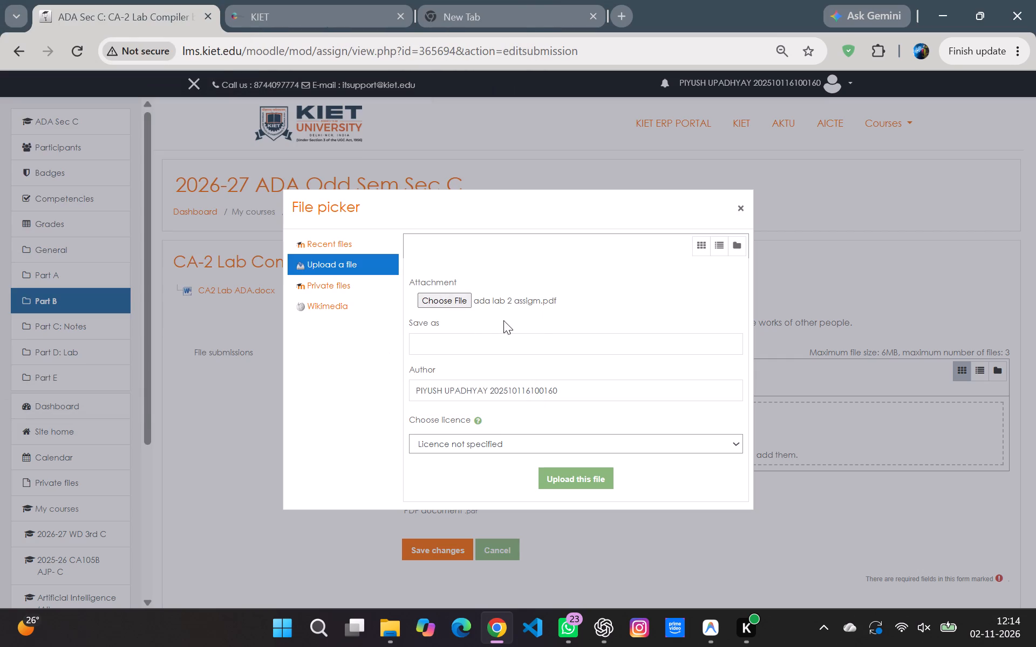
left_click(578, 474)
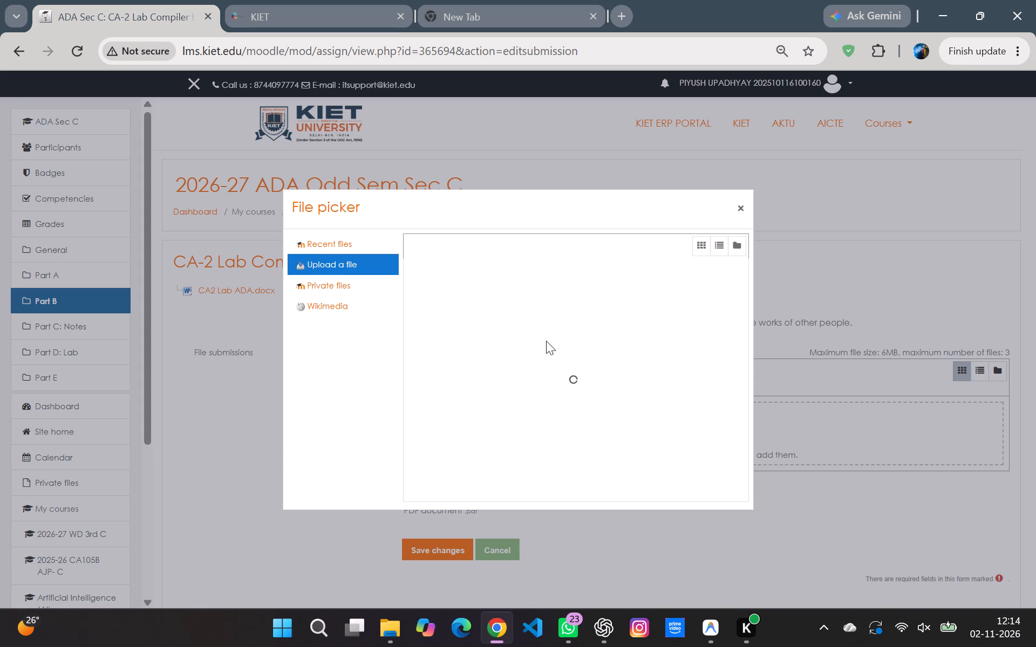
left_click(434, 555)
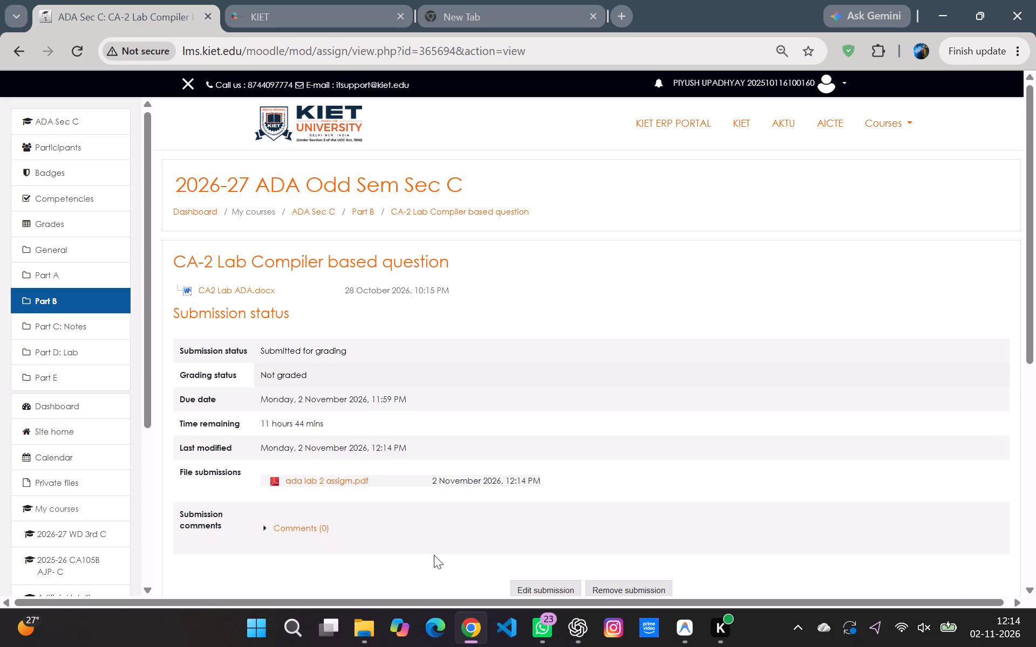
Check the reloaded submission status of the CA-2 Lab Compiler based question, and review the Part B completion marks on the ADA course page.
scroll(434, 555, "down", 2)
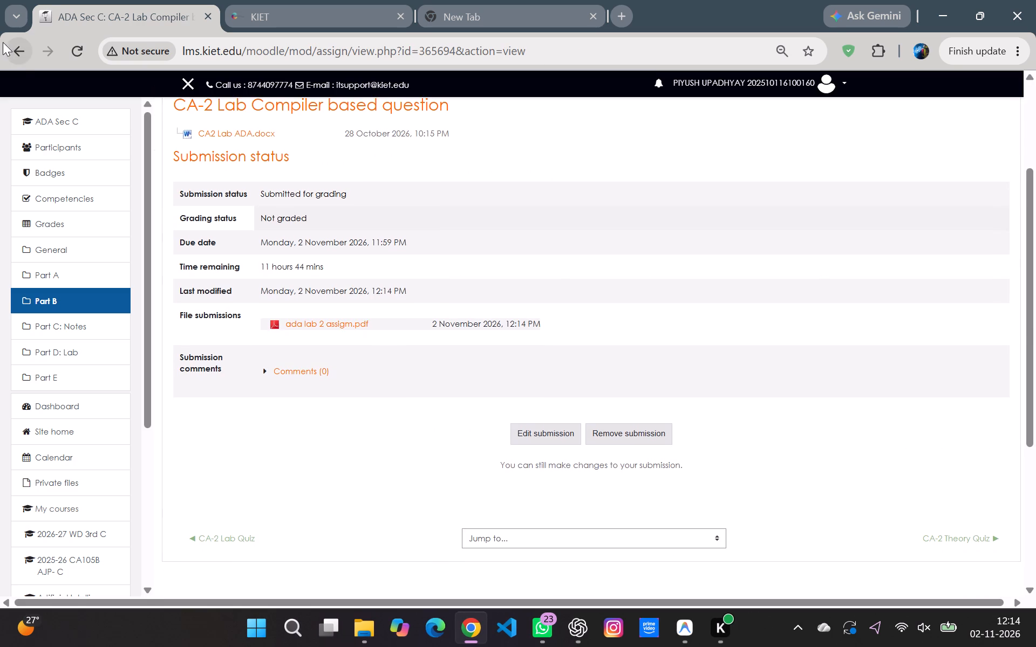
left_click(20, 56)
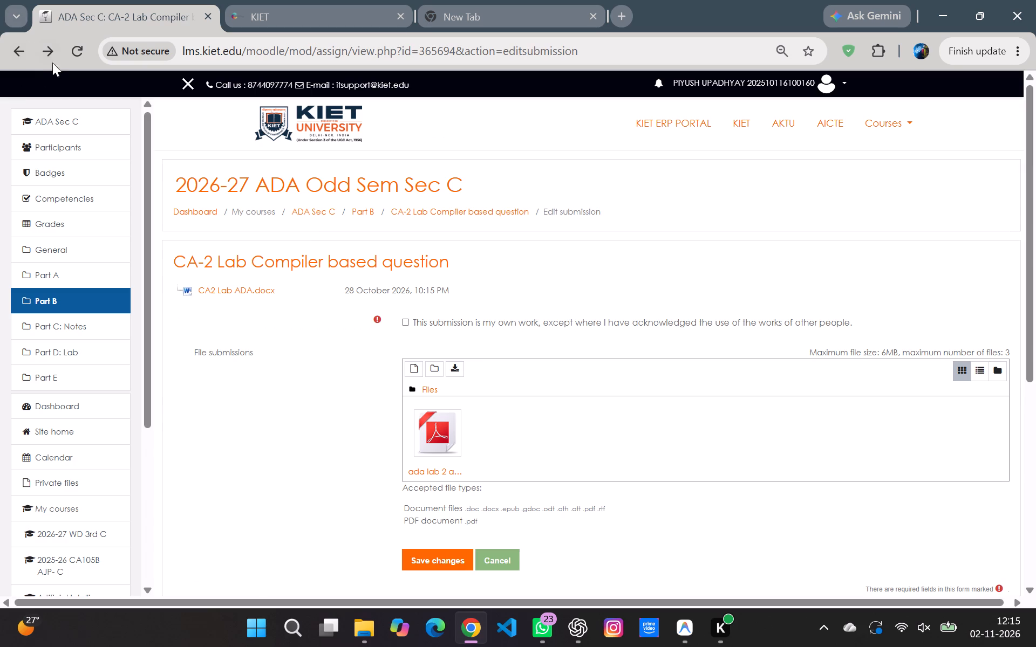
left_click(25, 45)
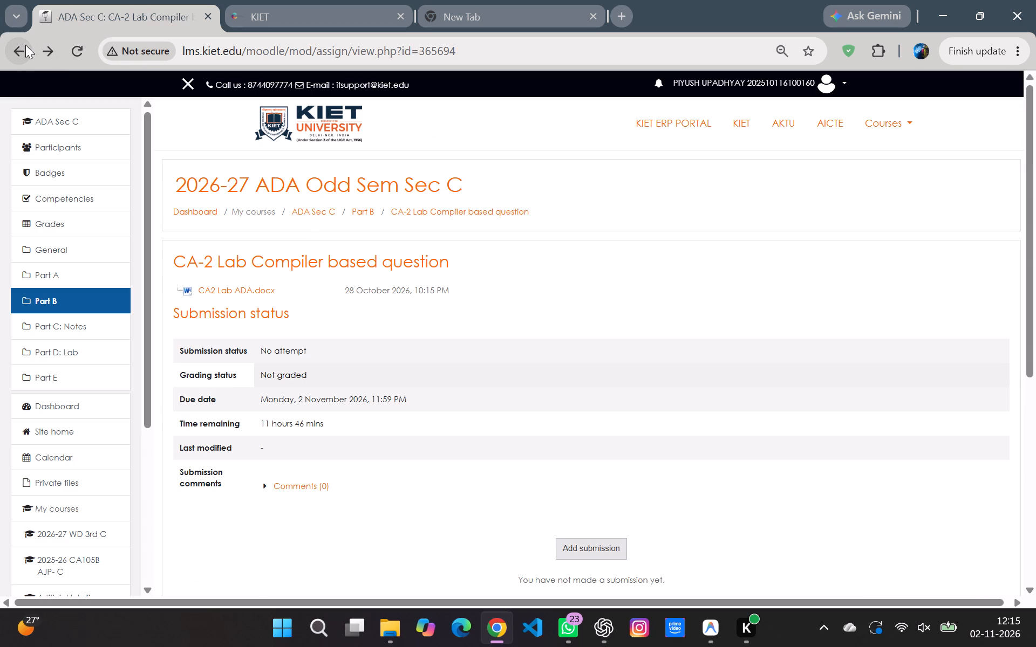
left_click(77, 46)
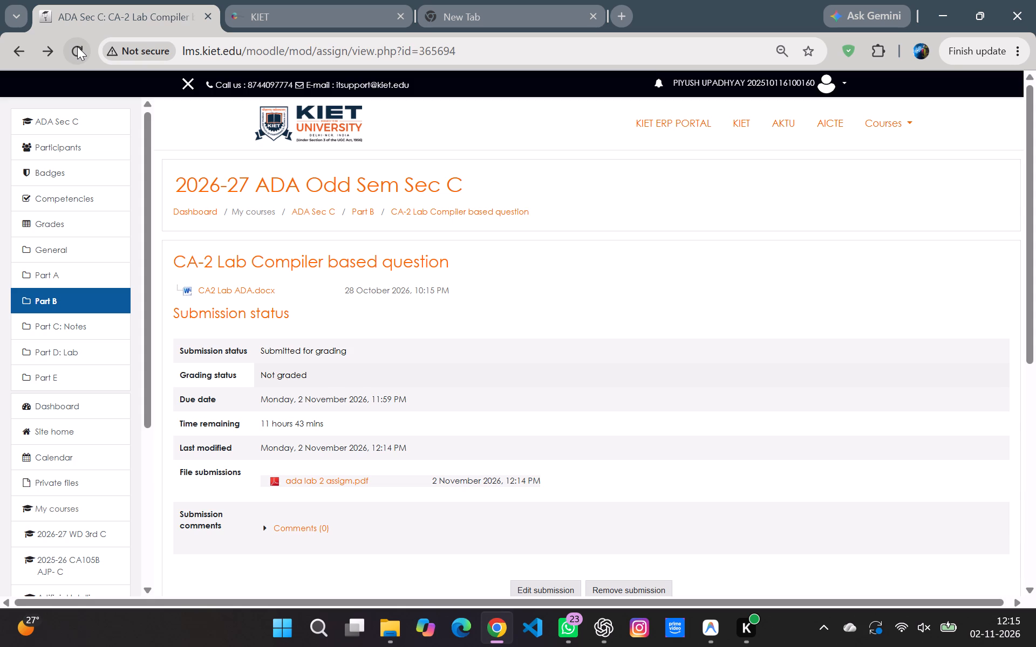
left_click(23, 52)
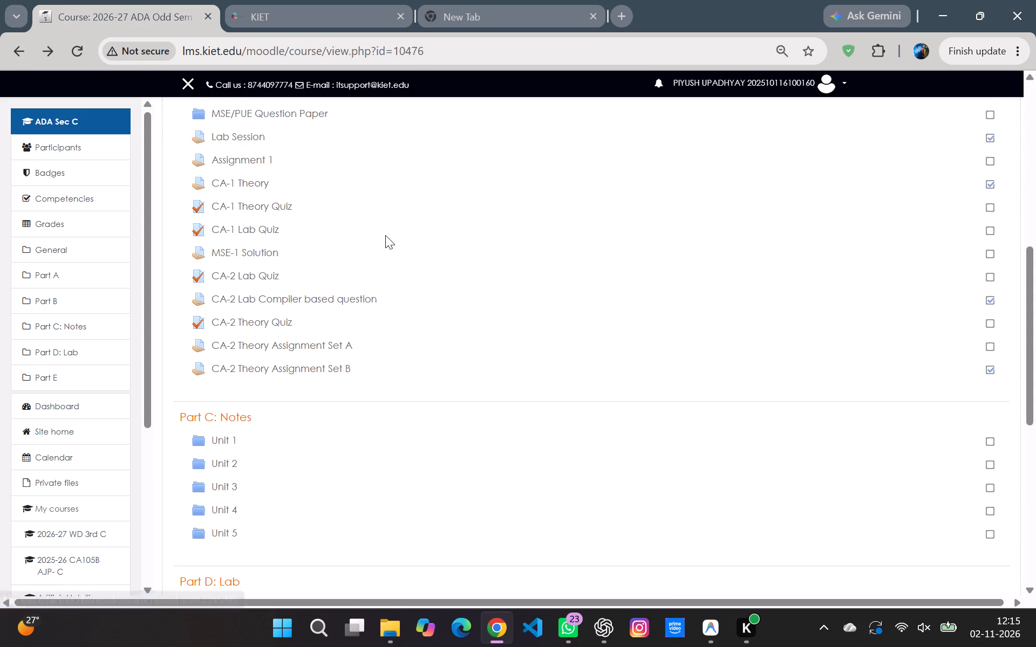
scroll(385, 235, "up", 1)
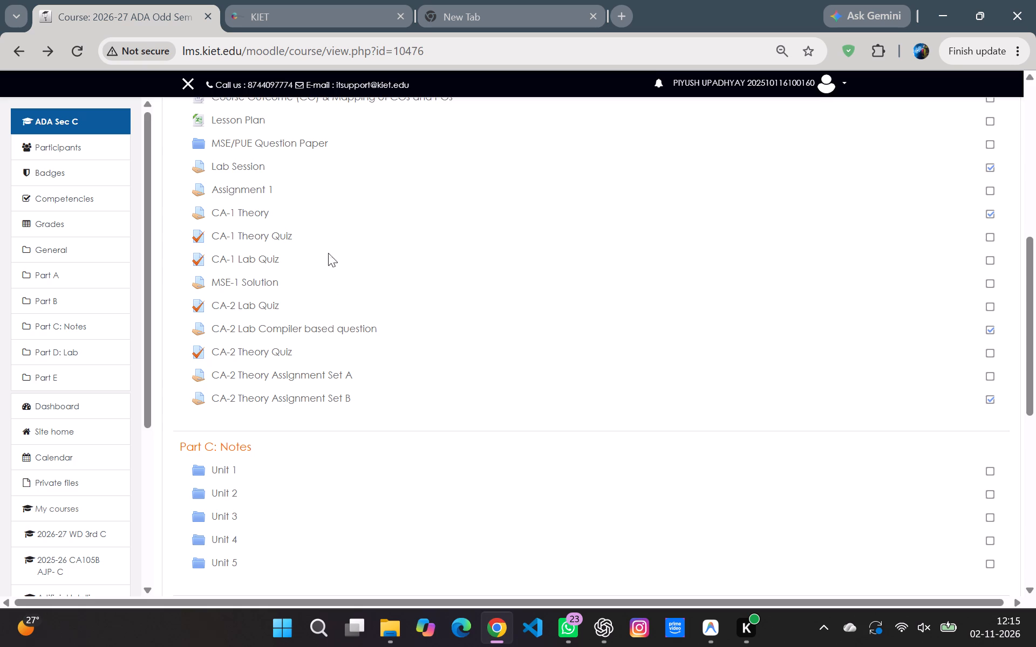
Switch to File Explorer and open the ada lab 2 assigm PDF in the sem3 asi folder to check it, closing it again.
left_click(388, 634)
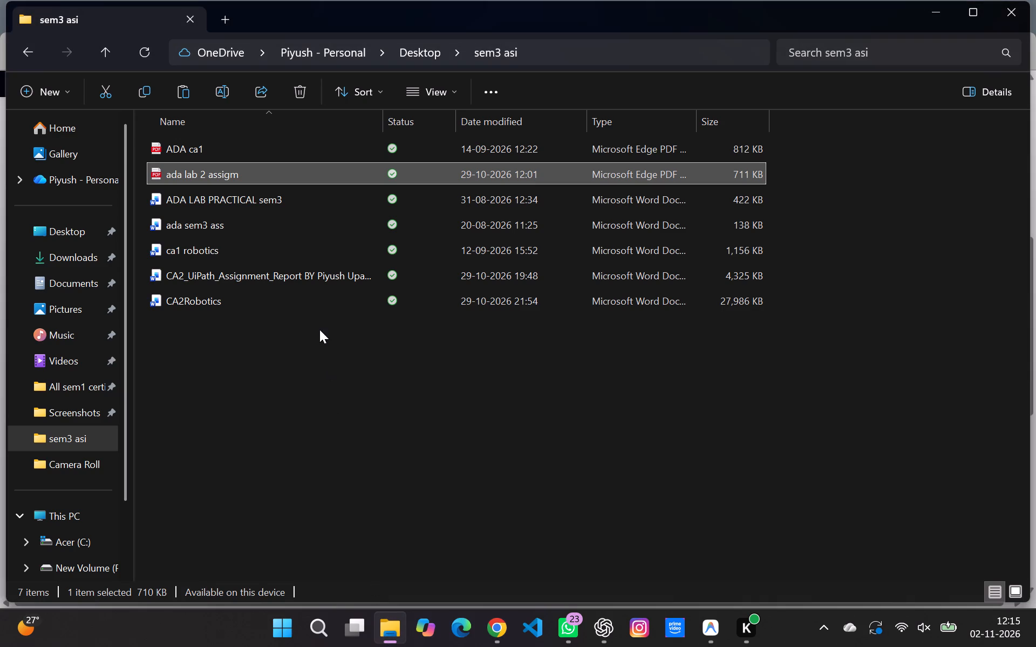
double_click(343, 175)
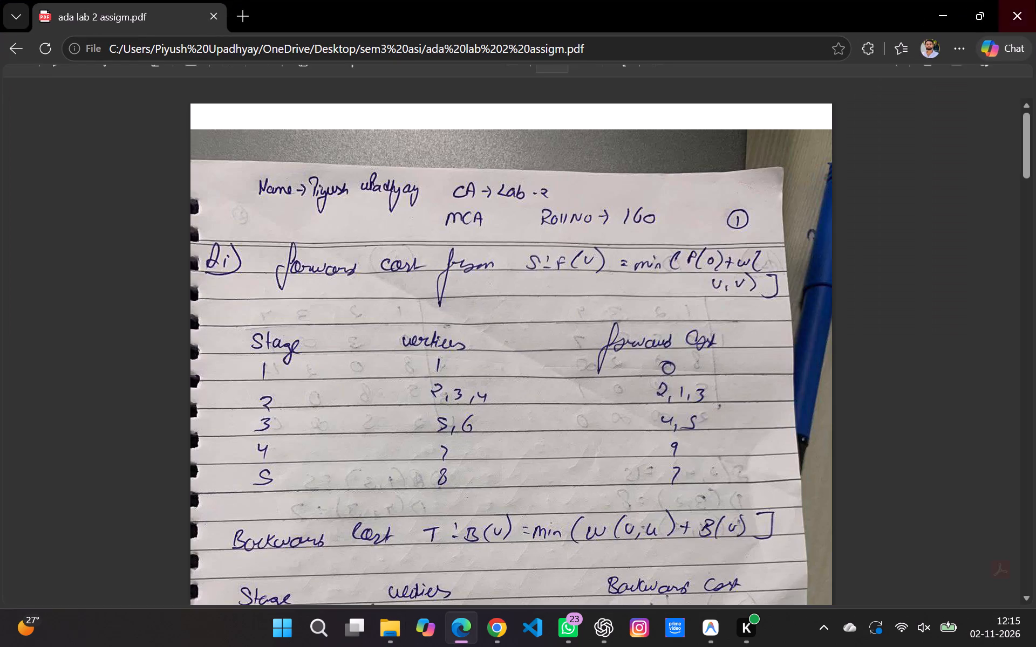
left_click(1035, 0)
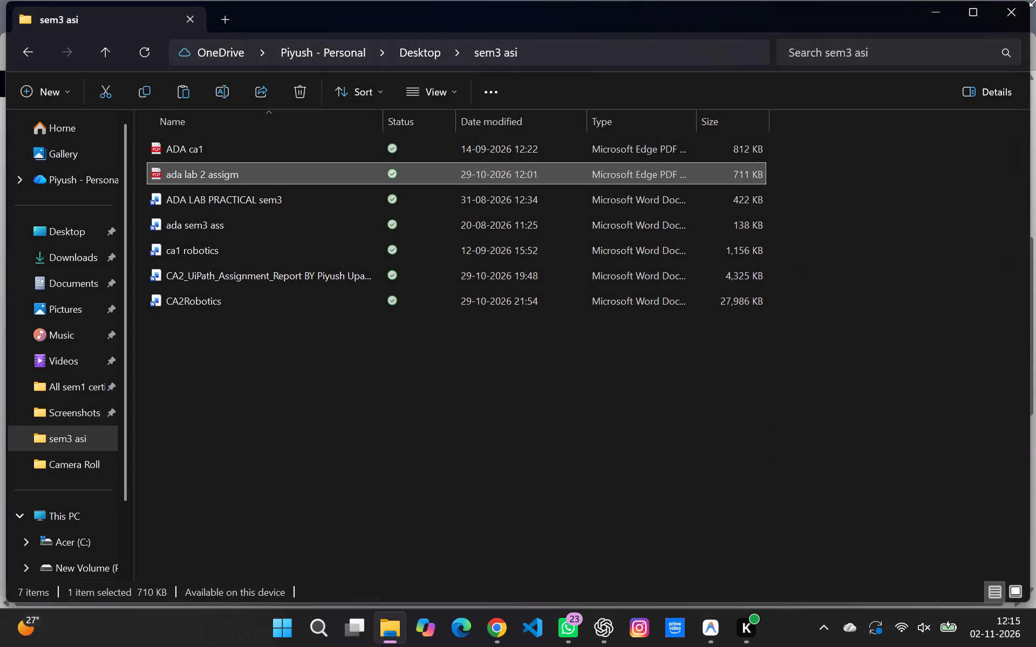